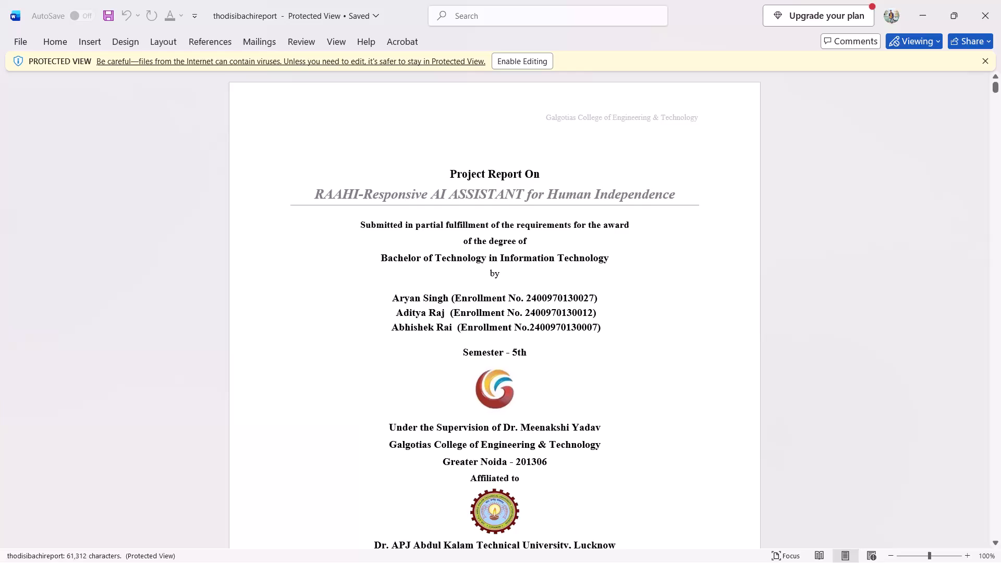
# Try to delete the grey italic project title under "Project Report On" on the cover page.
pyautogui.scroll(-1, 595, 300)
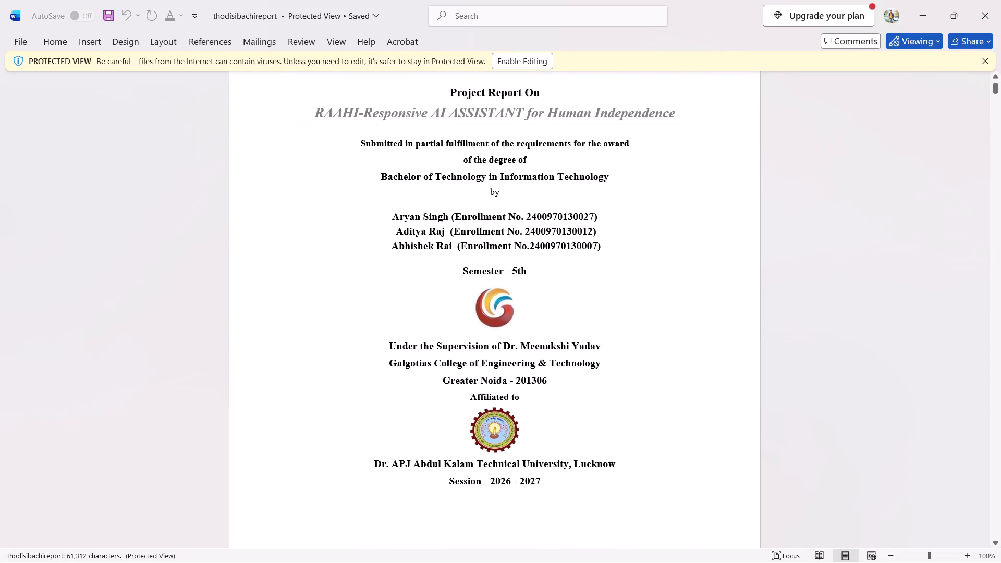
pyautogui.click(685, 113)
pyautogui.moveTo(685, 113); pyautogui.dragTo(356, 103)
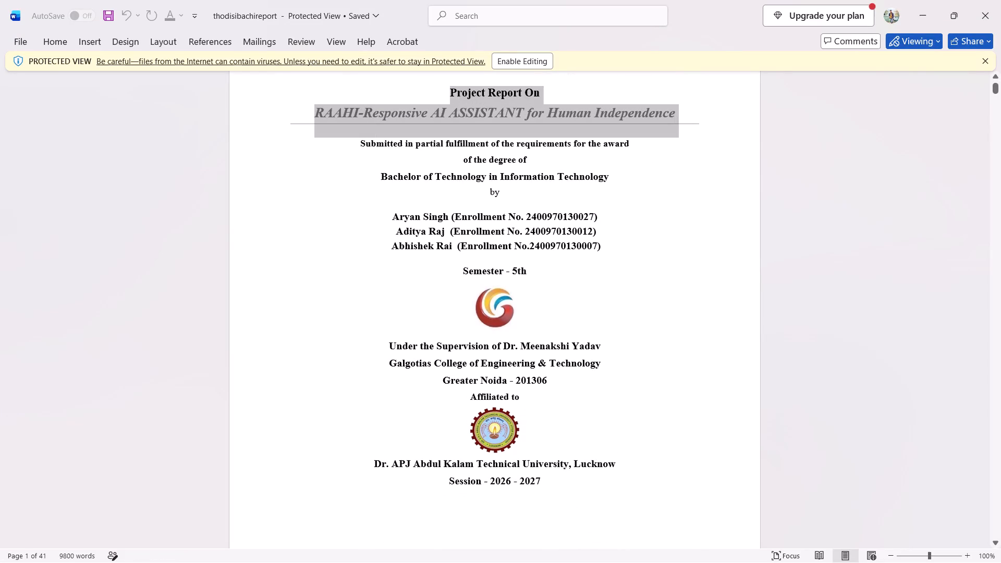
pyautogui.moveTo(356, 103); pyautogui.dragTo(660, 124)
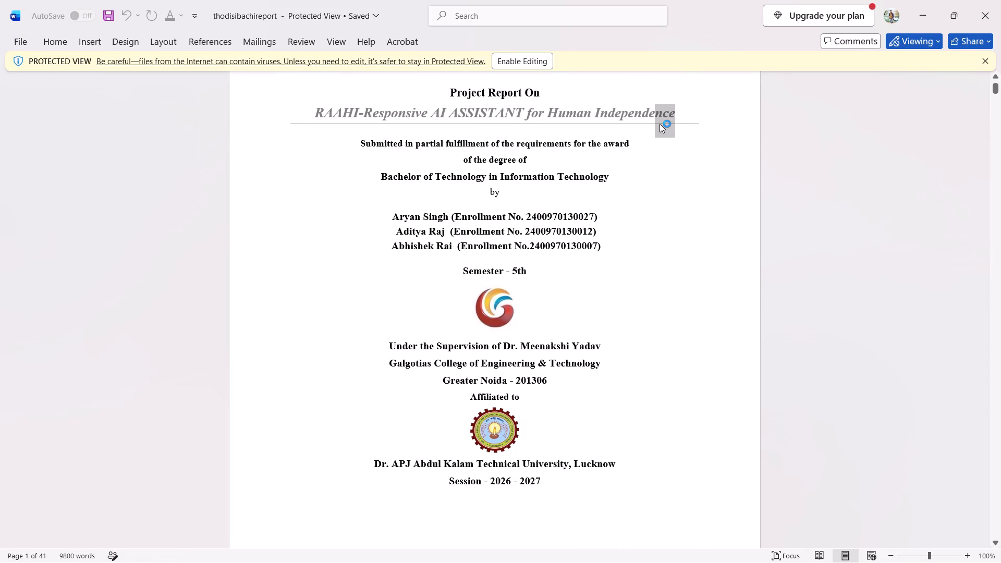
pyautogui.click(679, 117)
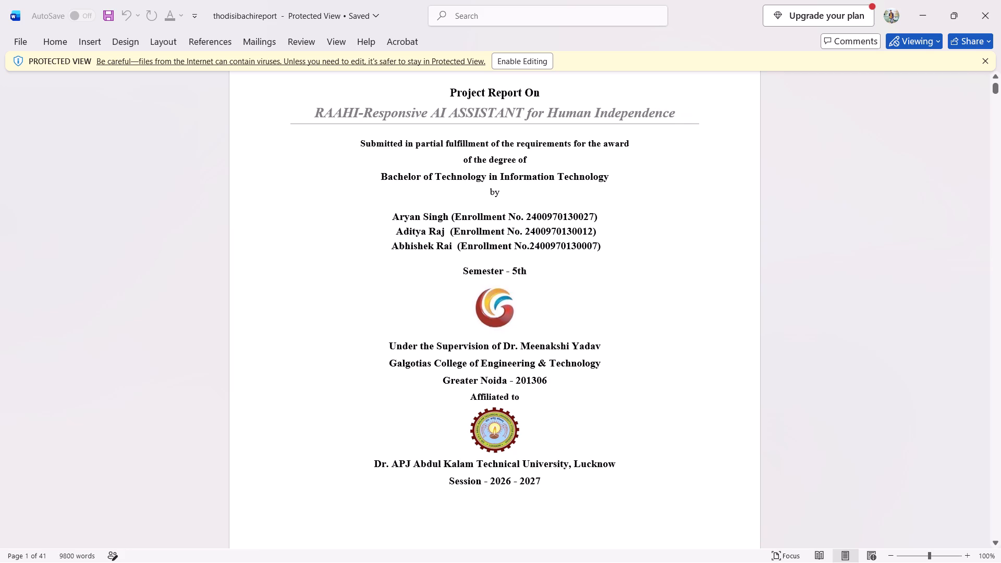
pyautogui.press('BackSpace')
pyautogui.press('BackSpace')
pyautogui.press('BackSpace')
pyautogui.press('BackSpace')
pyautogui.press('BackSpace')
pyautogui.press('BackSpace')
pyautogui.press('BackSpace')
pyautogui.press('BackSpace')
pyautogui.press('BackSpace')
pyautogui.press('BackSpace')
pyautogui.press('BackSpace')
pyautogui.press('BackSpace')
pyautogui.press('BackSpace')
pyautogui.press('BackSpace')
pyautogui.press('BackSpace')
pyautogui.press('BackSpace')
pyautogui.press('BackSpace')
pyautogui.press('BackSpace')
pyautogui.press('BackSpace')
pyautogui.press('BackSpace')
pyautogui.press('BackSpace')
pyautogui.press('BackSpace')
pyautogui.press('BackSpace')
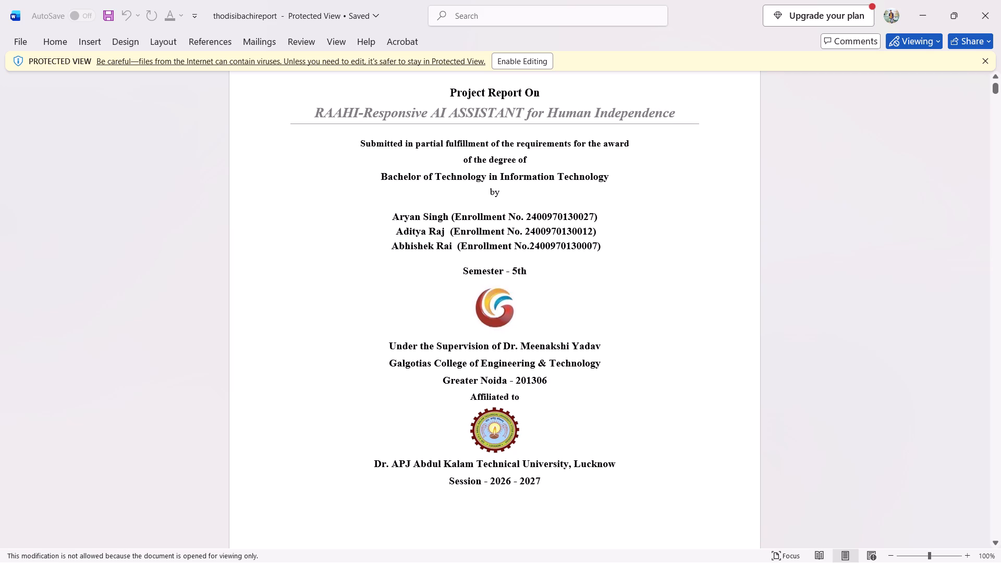
# Enable editing for the protected report document.
pyautogui.click(536, 54)
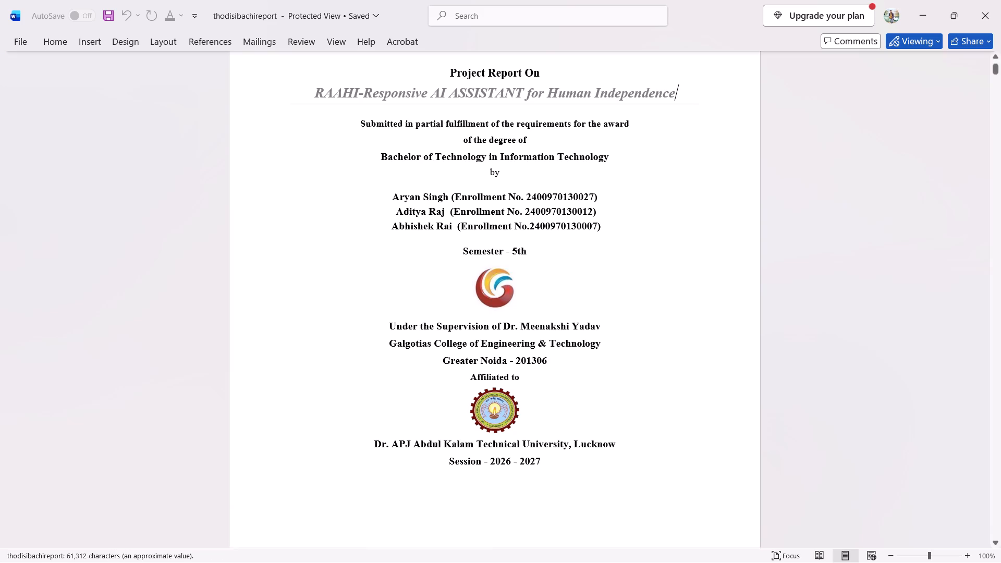
pyautogui.press('BackSpace')
pyautogui.press('BackSpace')
pyautogui.press('BackSpace')
pyautogui.press('BackSpace')
pyautogui.press('BackSpace')
pyautogui.press('BackSpace')
pyautogui.press('BackSpace')
pyautogui.press('BackSpace')
pyautogui.press('BackSpace')
pyautogui.press('BackSpace')
pyautogui.press('BackSpace')
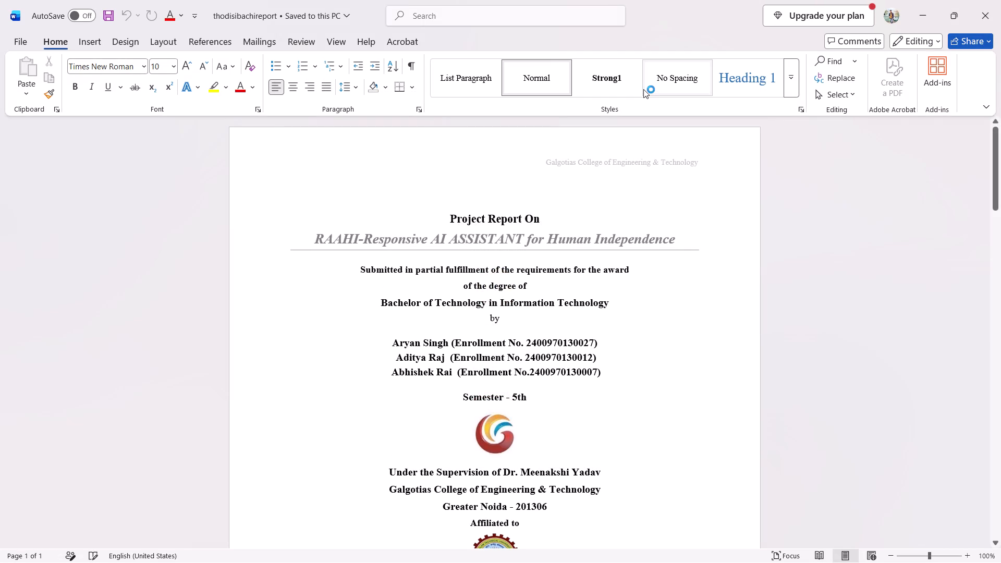
# Delete the entire project title "RAAHI-Responsive AI ASSISTANT for Human Independence" from the cover page.
pyautogui.click(679, 240)
pyautogui.press('BackSpace')
pyautogui.press('BackSpace')
pyautogui.press('BackSpace')
pyautogui.press('BackSpace')
pyautogui.press('BackSpace')
pyautogui.press('BackSpace')
pyautogui.press('BackSpace')
pyautogui.press('BackSpace')
pyautogui.press('BackSpace')
pyautogui.press('BackSpace')
pyautogui.press('BackSpace')
pyautogui.press('BackSpace')
pyautogui.press('BackSpace')
pyautogui.press('BackSpace')
pyautogui.press('BackSpace')
pyautogui.press('BackSpace')
pyautogui.press('BackSpace')
pyautogui.press('BackSpace')
pyautogui.press('BackSpace')
pyautogui.press('BackSpace')
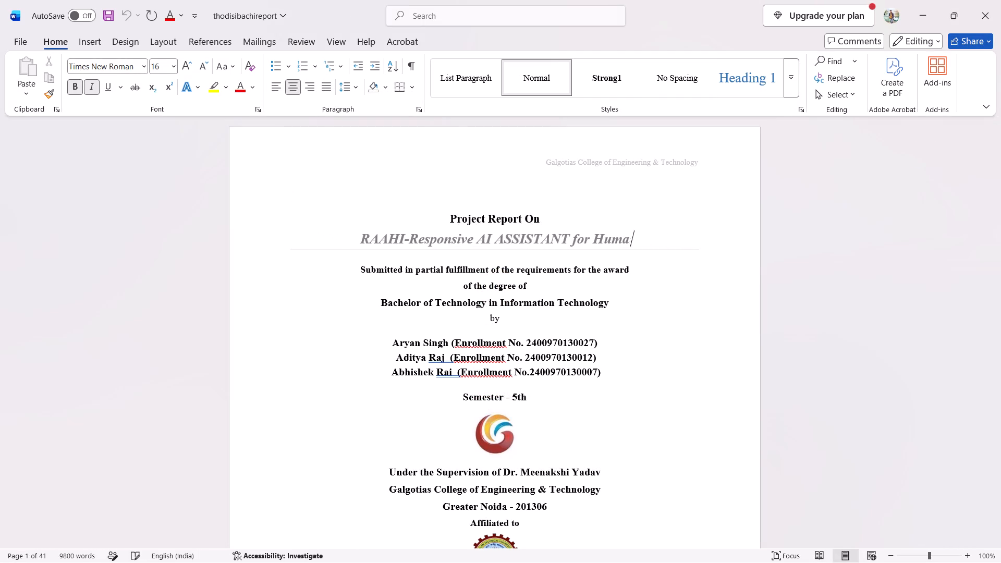
pyautogui.press('BackSpace')
pyautogui.press('BackSpace')
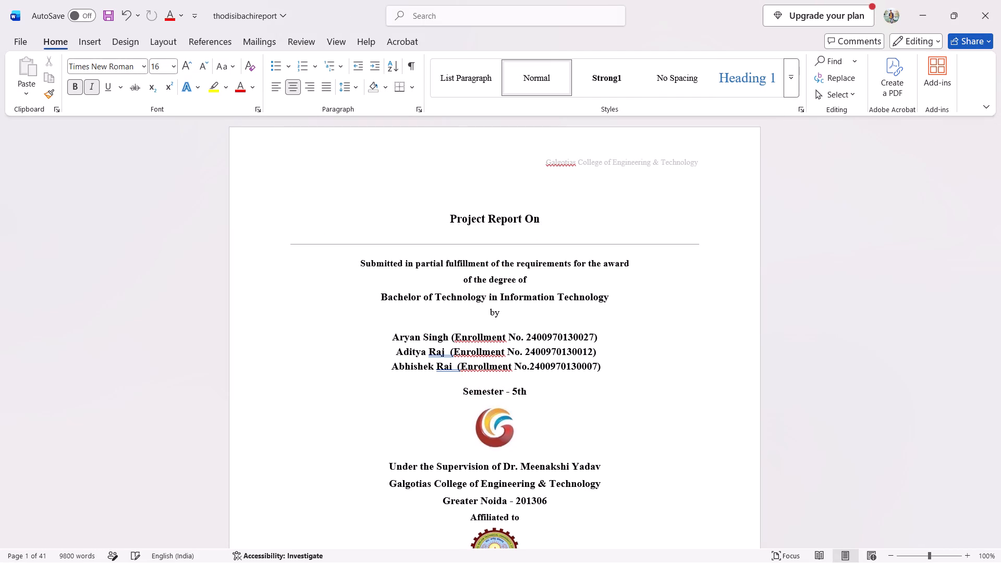
# Enter "Krishi" as the start of the new project title under "Project Report On".
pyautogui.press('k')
pyautogui.hotkey('shift', 'BackSpace')
pyautogui.press('BackSpace')
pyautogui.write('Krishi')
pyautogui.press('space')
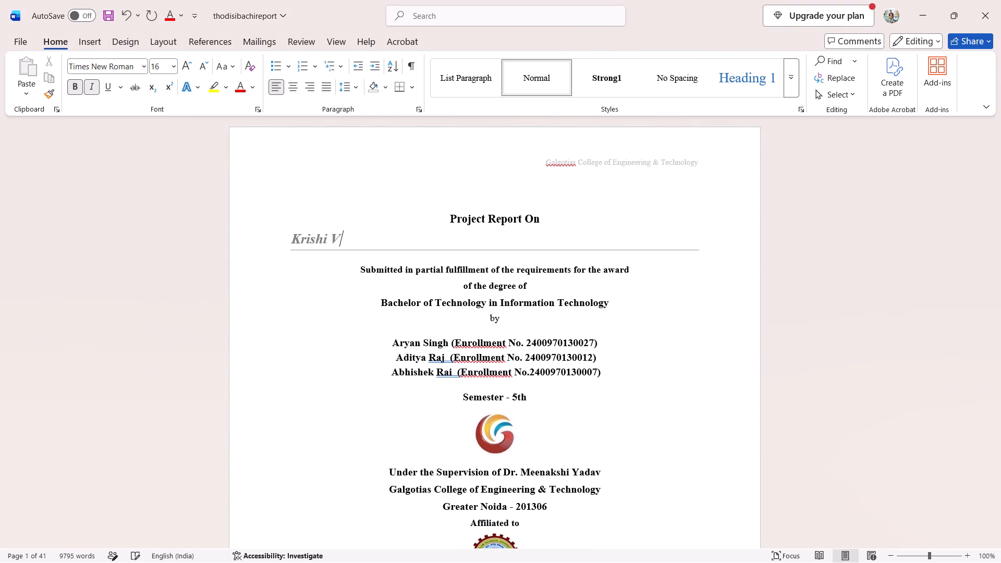
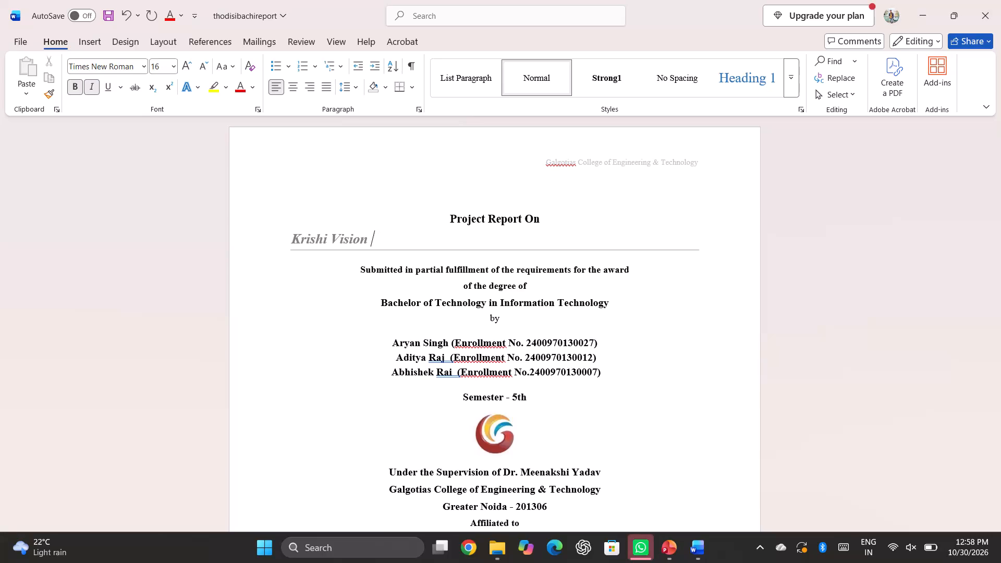
# Extend the cover-page project title after "Krishi Vision" with "-AI Powered".
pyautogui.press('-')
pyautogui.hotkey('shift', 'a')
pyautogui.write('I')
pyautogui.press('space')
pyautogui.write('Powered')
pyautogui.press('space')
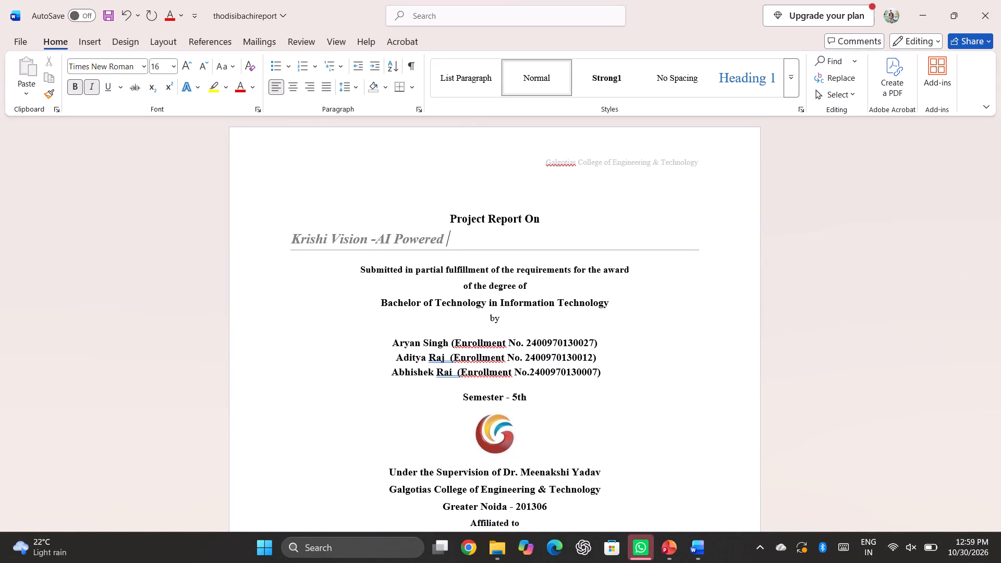
# Continue the report title on the cover page after "AI Powered" with "cattle breed recognition and".
pyautogui.write('cattle breed recongiti')
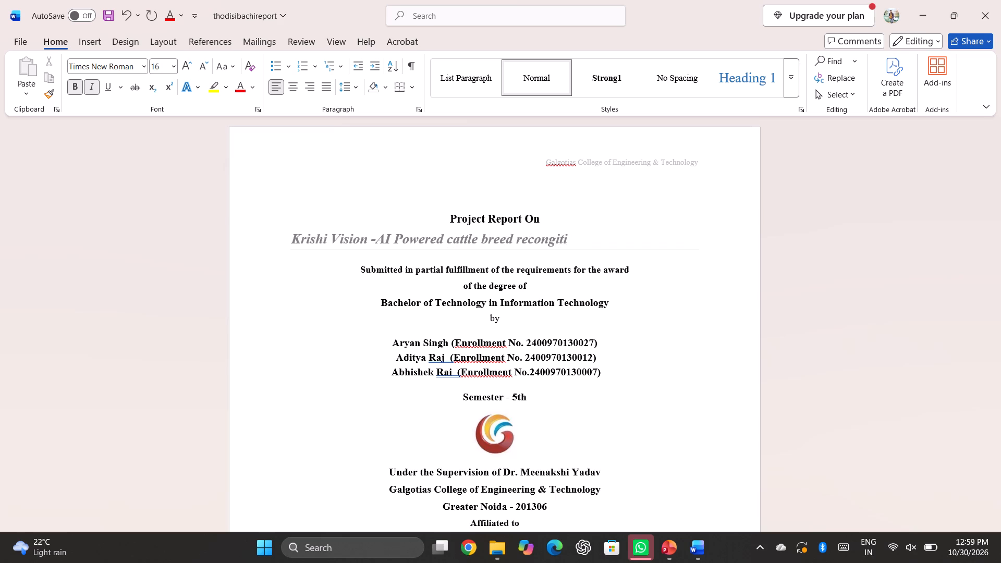
pyautogui.press('BackSpace')
pyautogui.press('BackSpace')
pyautogui.press('BackSpace')
pyautogui.press('BackSpace')
pyautogui.press('BackSpace')
pyautogui.press('BackSpace')
pyautogui.press('BackSpace')
pyautogui.press('BackSpace')
pyautogui.press('BackSpace')
pyautogui.write('recong')
pyautogui.press('BackSpace')
pyautogui.press('BackSpace')
pyautogui.write('gnition')
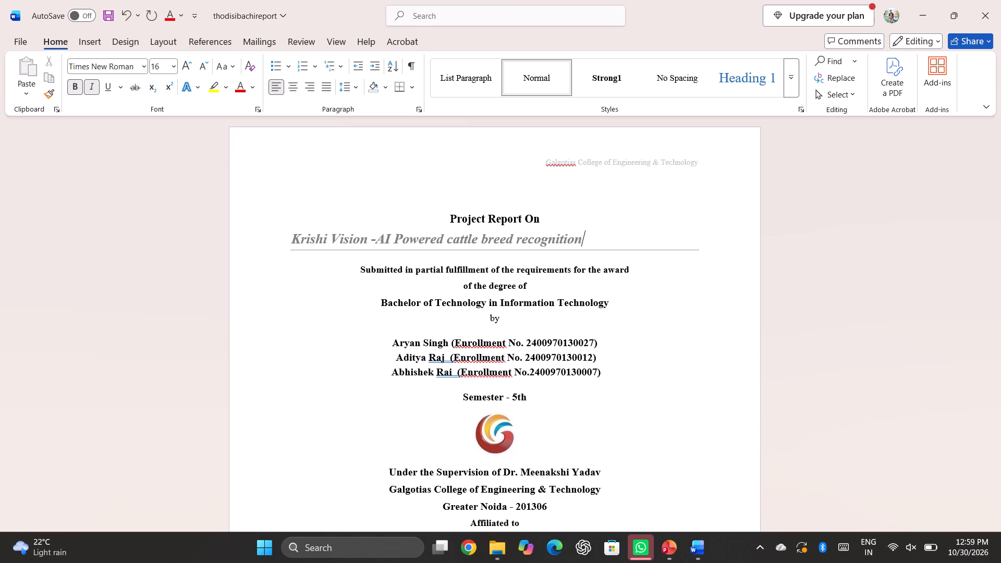
pyautogui.press('space')
pyautogui.write('and')
pyautogui.press('space')
pyautogui.press('BackSpace')
# Reword the end of the cover title as "cattle breed and Disease recognition", dropping the trailing "and".
pyautogui.click(517, 239)
pyautogui.write('and')
pyautogui.press('space')
pyautogui.write('Did')
pyautogui.press('BackSpace')
pyautogui.write('sease')
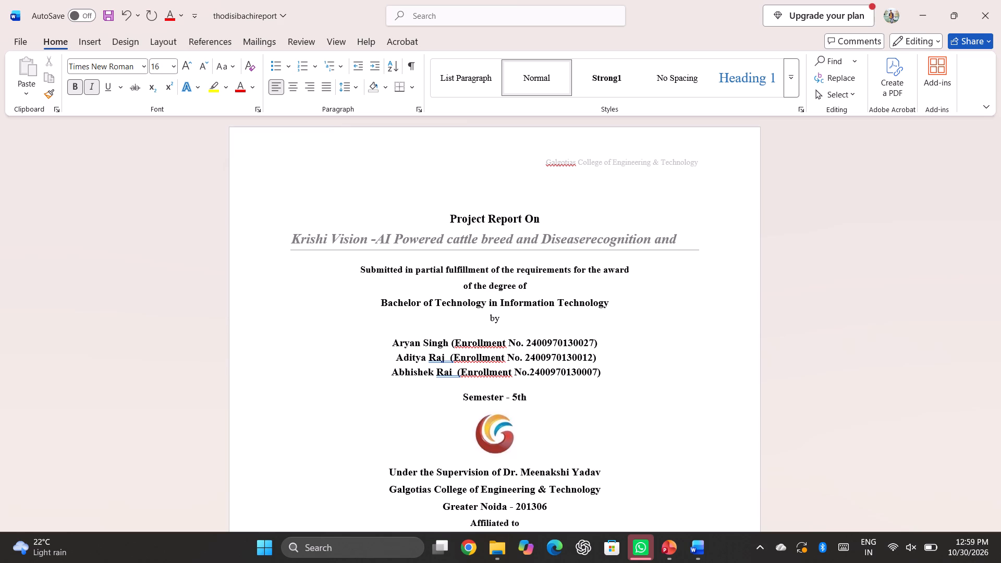
pyautogui.press('space')
pyautogui.click(687, 236)
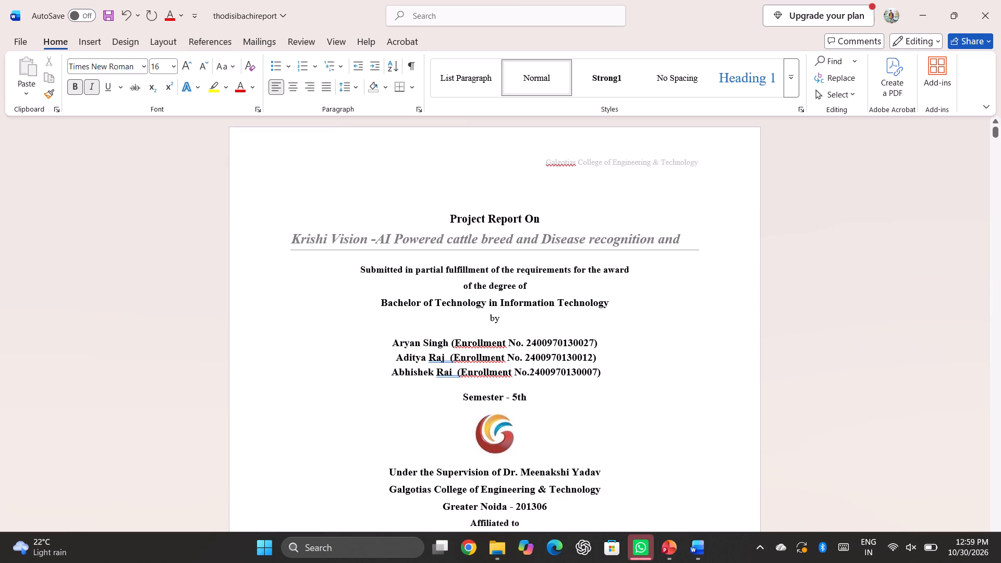
pyautogui.press('BackSpace')
pyautogui.press('BackSpace')
pyautogui.press('BackSpace')
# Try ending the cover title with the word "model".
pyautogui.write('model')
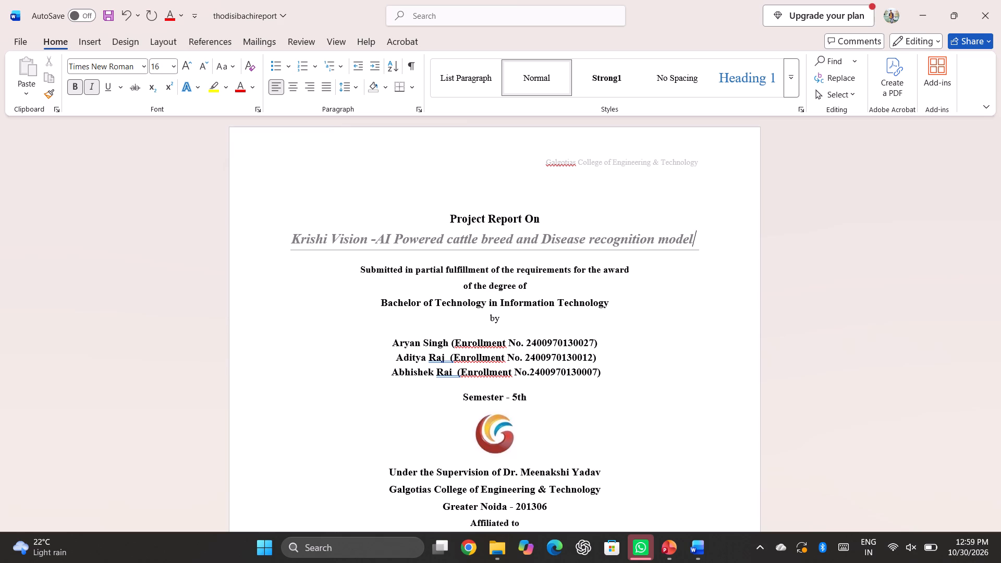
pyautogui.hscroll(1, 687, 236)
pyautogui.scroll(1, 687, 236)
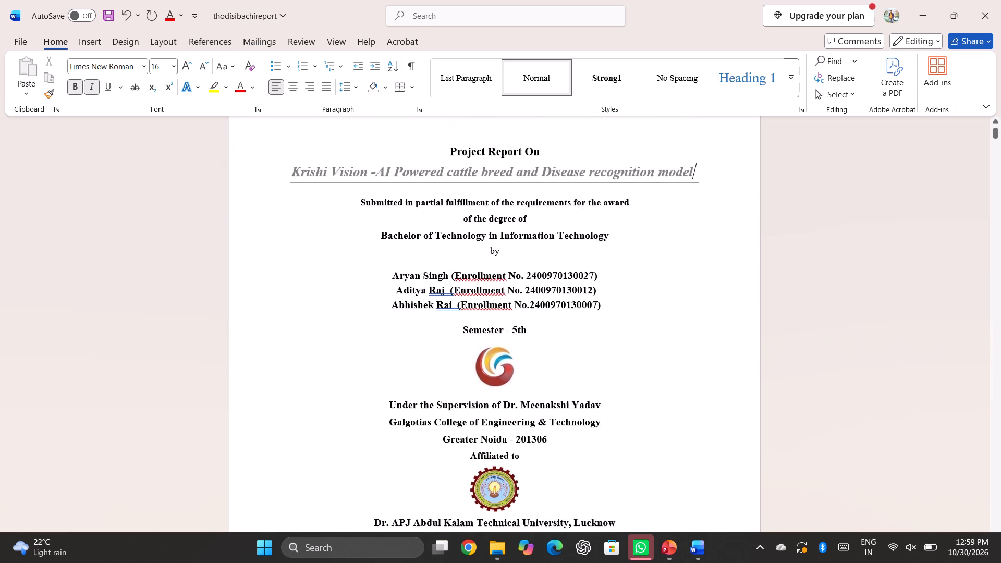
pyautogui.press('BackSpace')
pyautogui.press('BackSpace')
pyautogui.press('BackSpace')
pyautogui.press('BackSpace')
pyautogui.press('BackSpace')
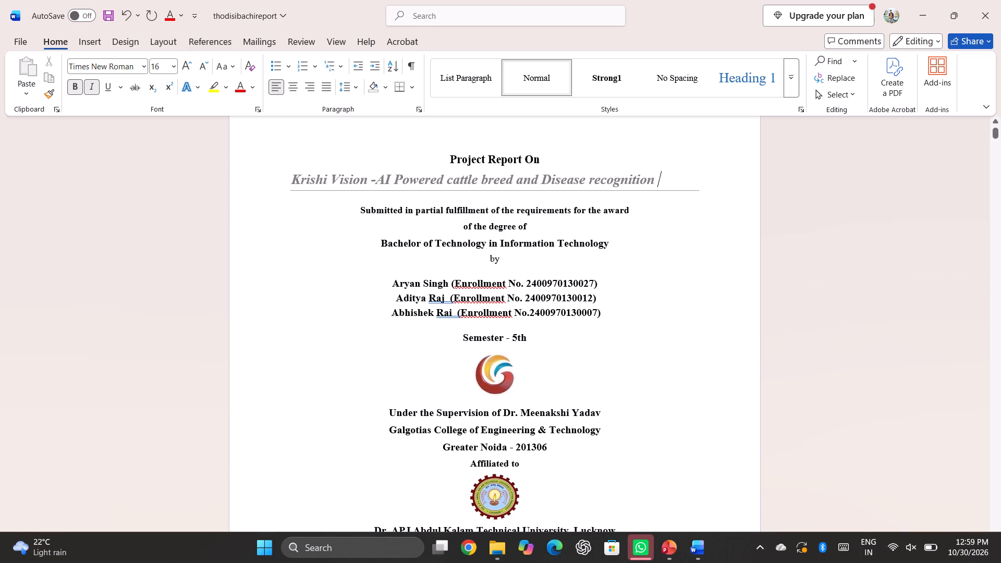
# Shift the cover title towards the centre of its line by inserting seven spaces before "Krishi Vision".
pyautogui.click(286, 177)
pyautogui.press('space')
pyautogui.press('space')
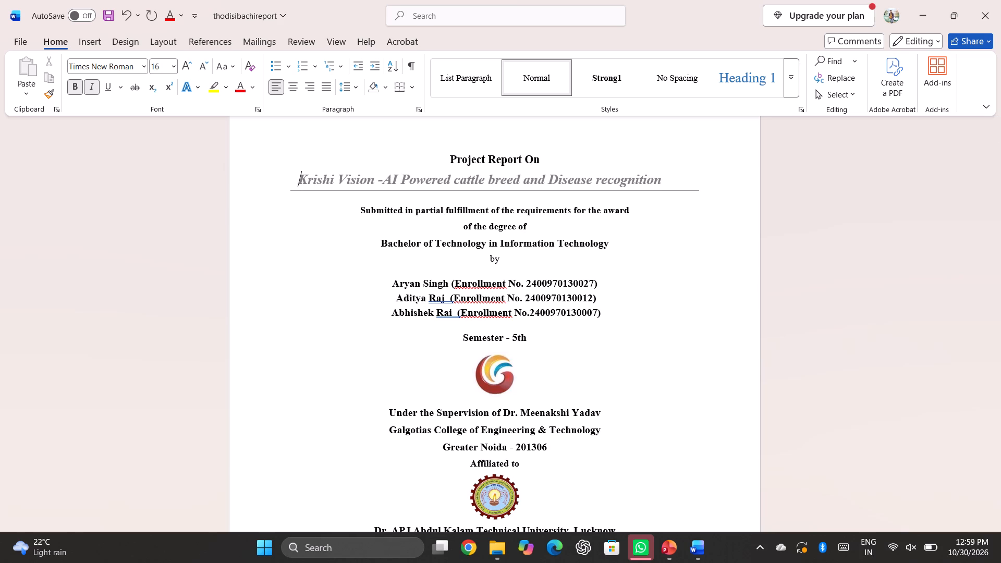
pyautogui.press('space')
pyautogui.press('space')
pyautogui.press('space')
pyautogui.press('space')
pyautogui.press('space')
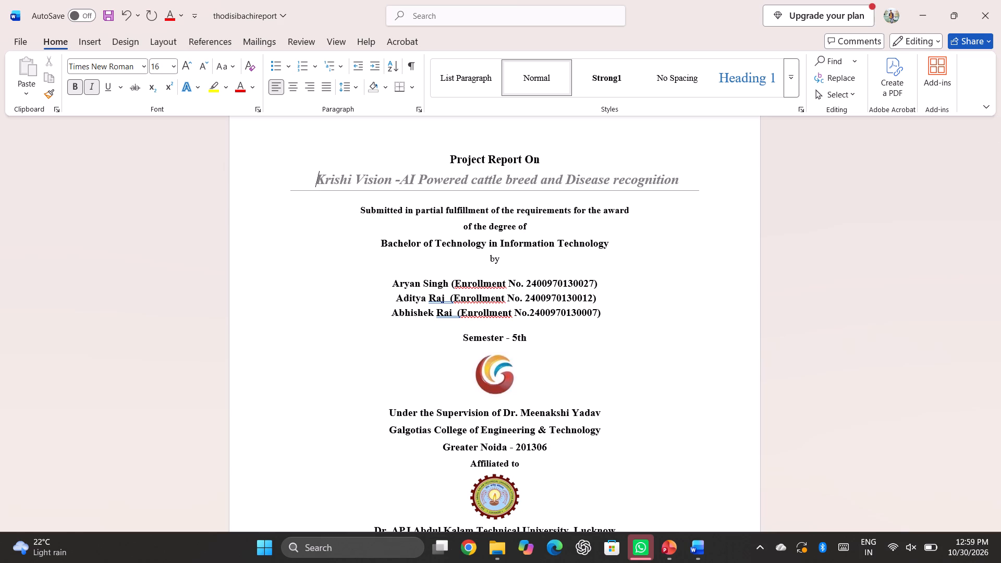
# Replace the project name "RAAHI" in the certificate text with "Krishi Vision", keeping the quotation marks.
pyautogui.scroll(-1, 498, 293)
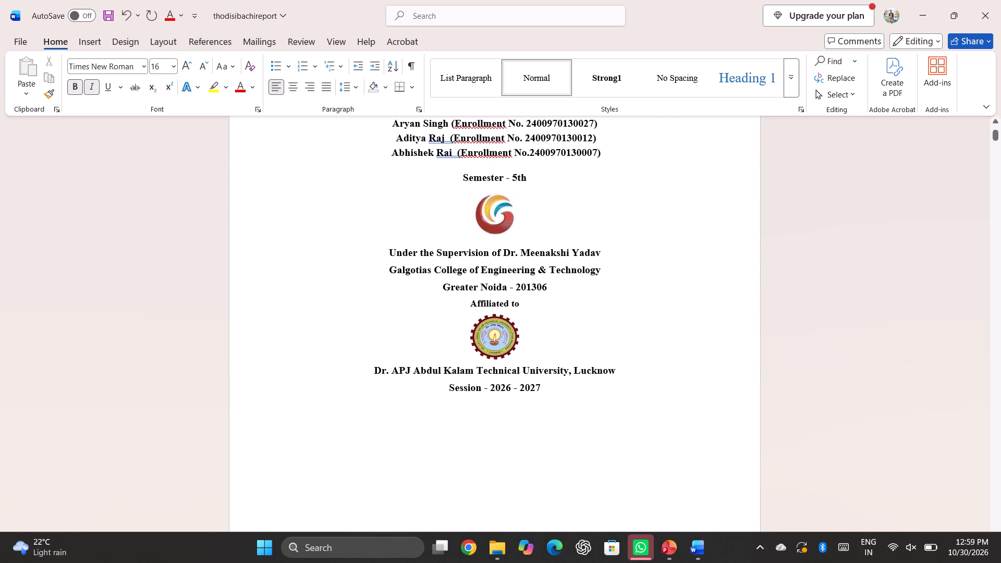
pyautogui.scroll(1, 498, 293)
pyautogui.scroll(-4, 498, 293)
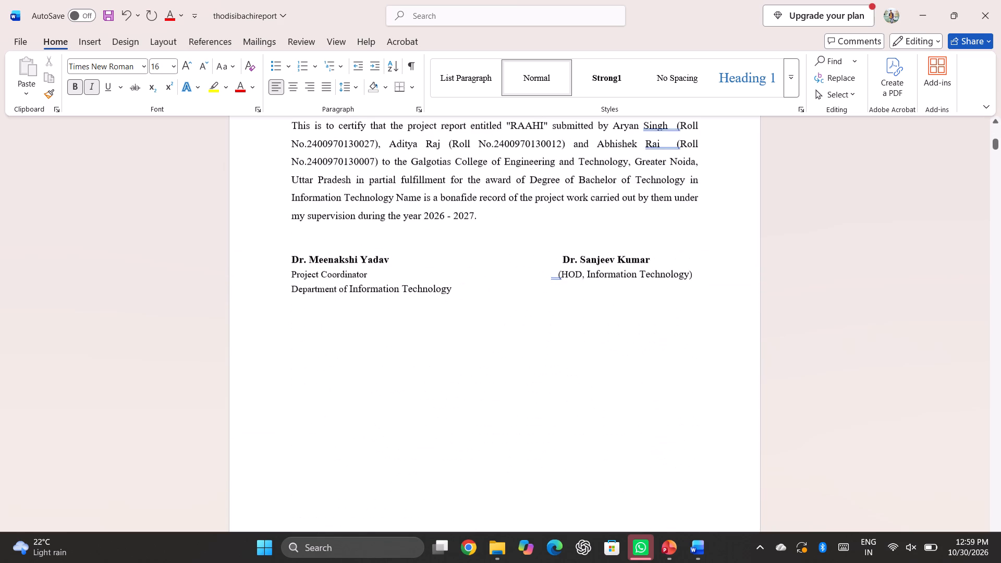
pyautogui.scroll(1, 531, 240)
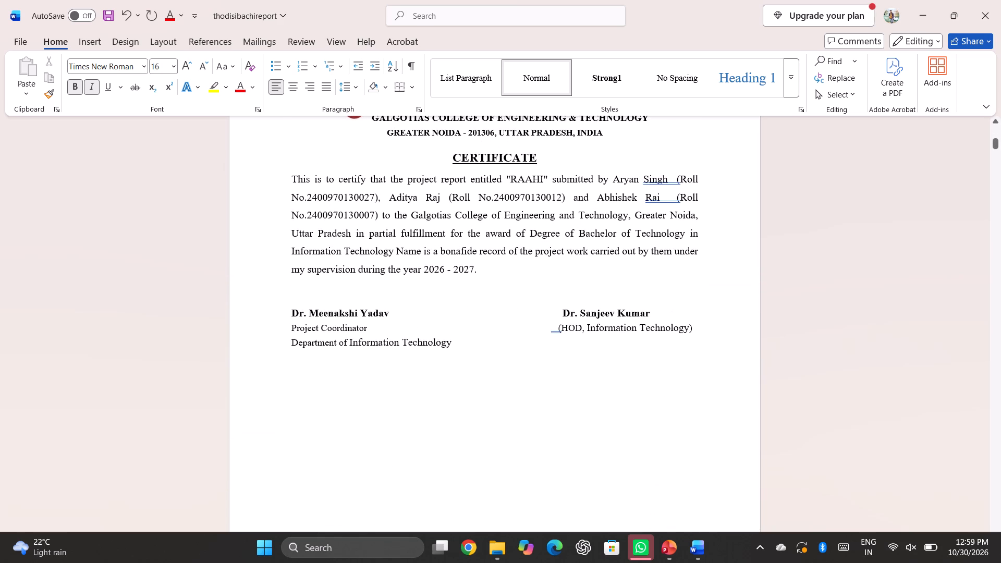
pyautogui.click(541, 177)
pyautogui.press('Right')
pyautogui.press('BackSpace')
pyautogui.press('BackSpace')
pyautogui.press('BackSpace')
pyautogui.press('BackSpace')
pyautogui.press('BackSpace')
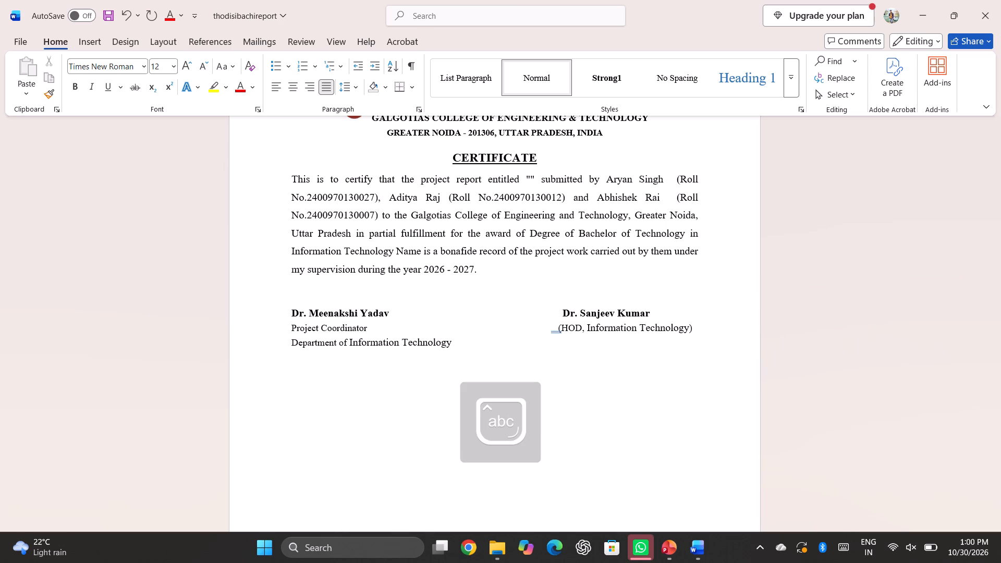
pyautogui.write('Krishi')
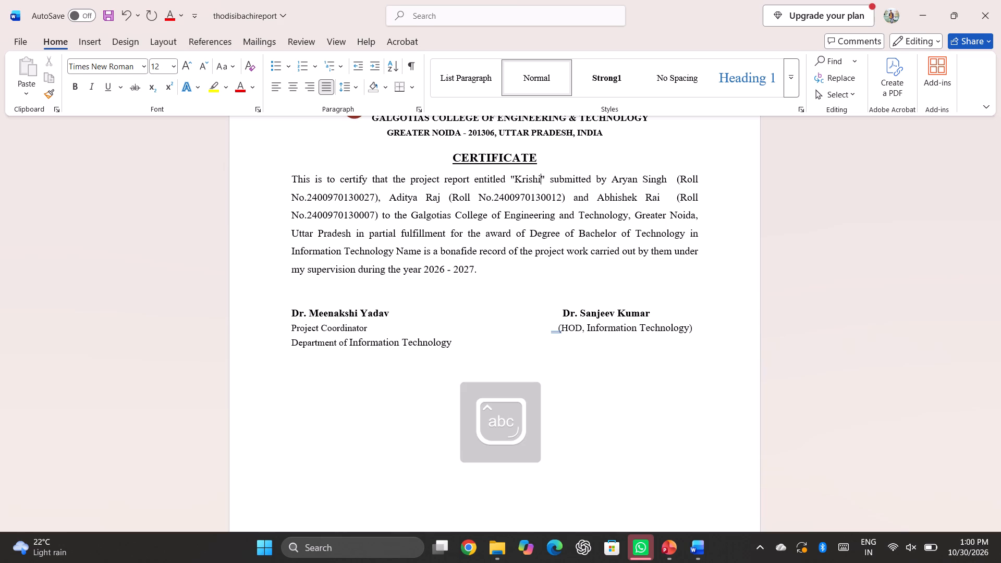
pyautogui.press('space')
pyautogui.write('Viso')
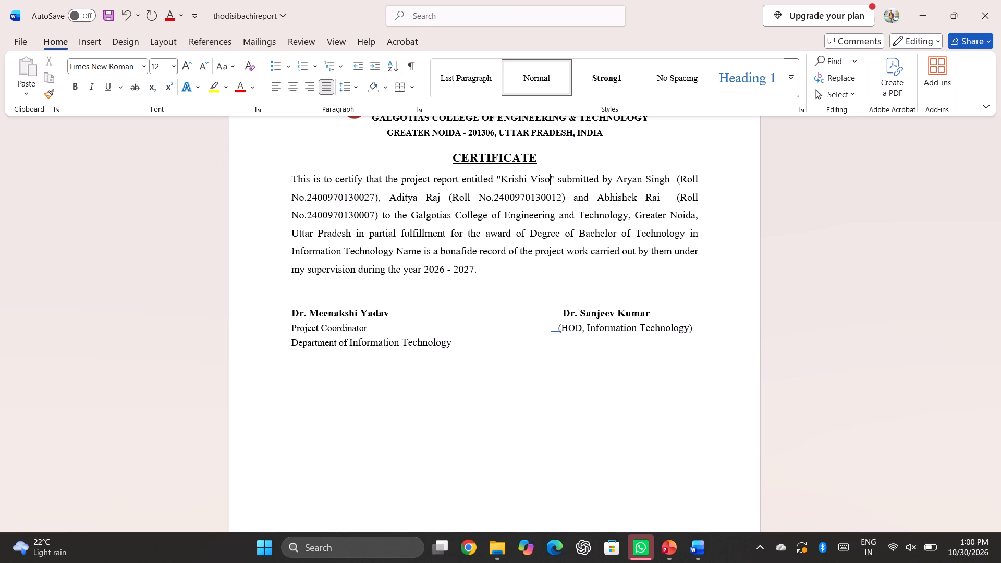
pyautogui.press('BackSpace')
pyautogui.write('ion')
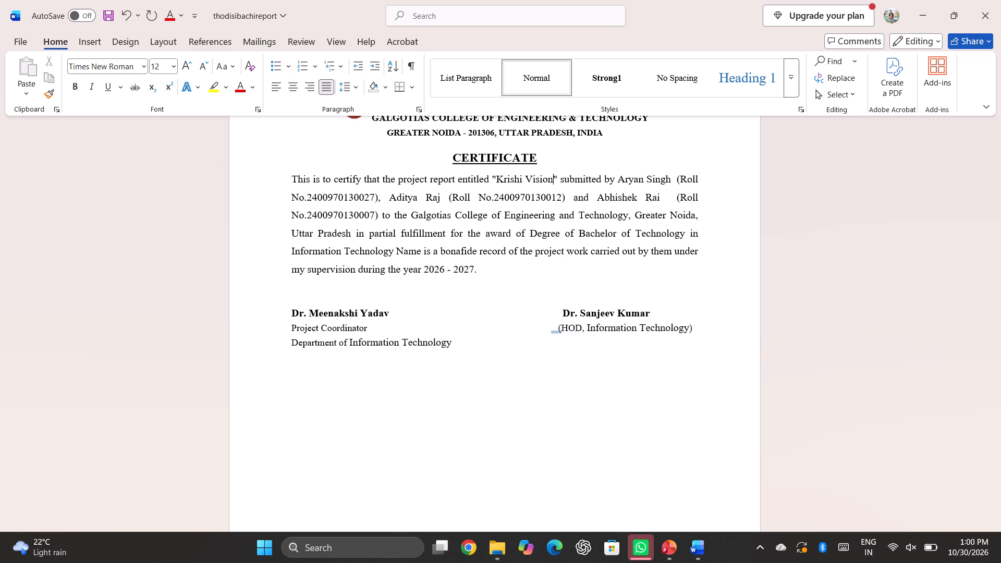
# Review the cover page, certificate, acknowledgement and introduction pages through section 1.2 Proposed System.
pyautogui.scroll(-1, 541, 177)
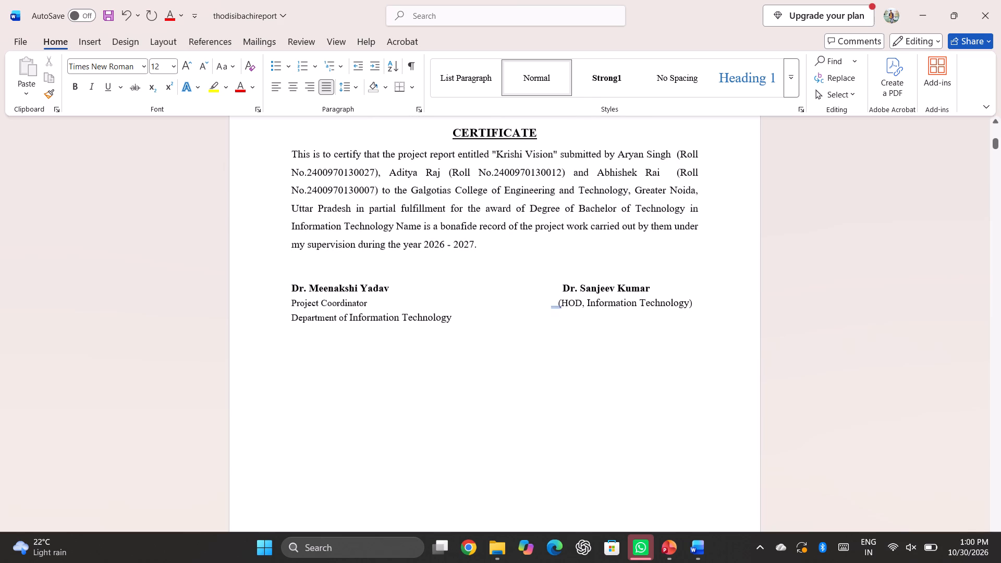
pyautogui.scroll(-2, 541, 177)
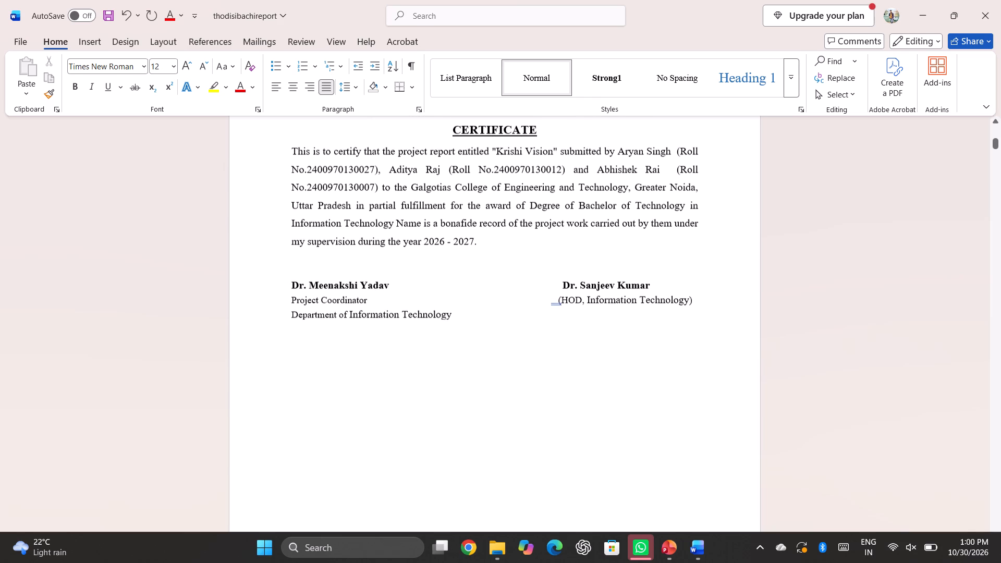
pyautogui.scroll(-1, 541, 177)
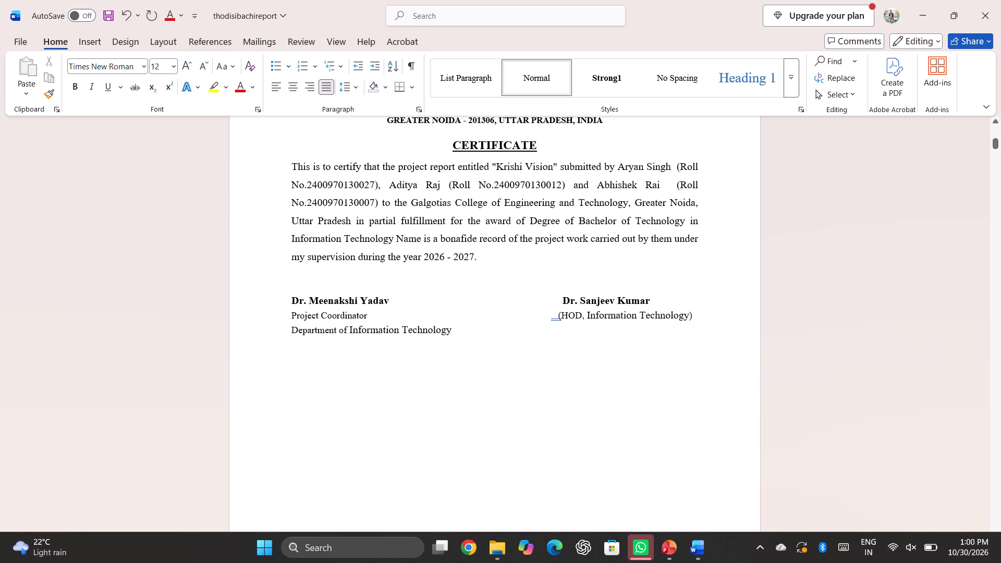
pyautogui.click(555, 304)
pyautogui.scroll(4, 555, 304)
pyautogui.hscroll(1, 555, 304)
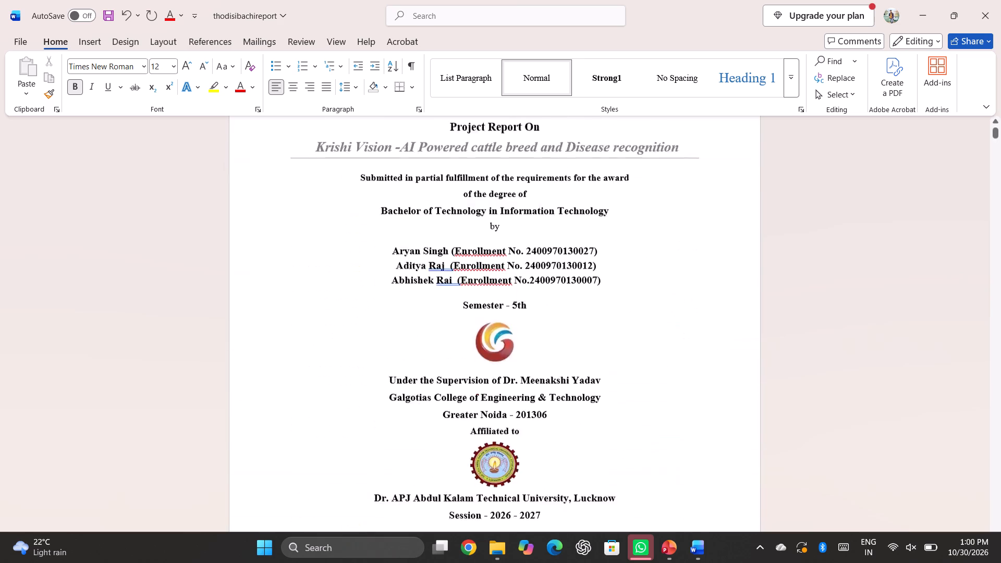
pyautogui.hscroll(1, 555, 304)
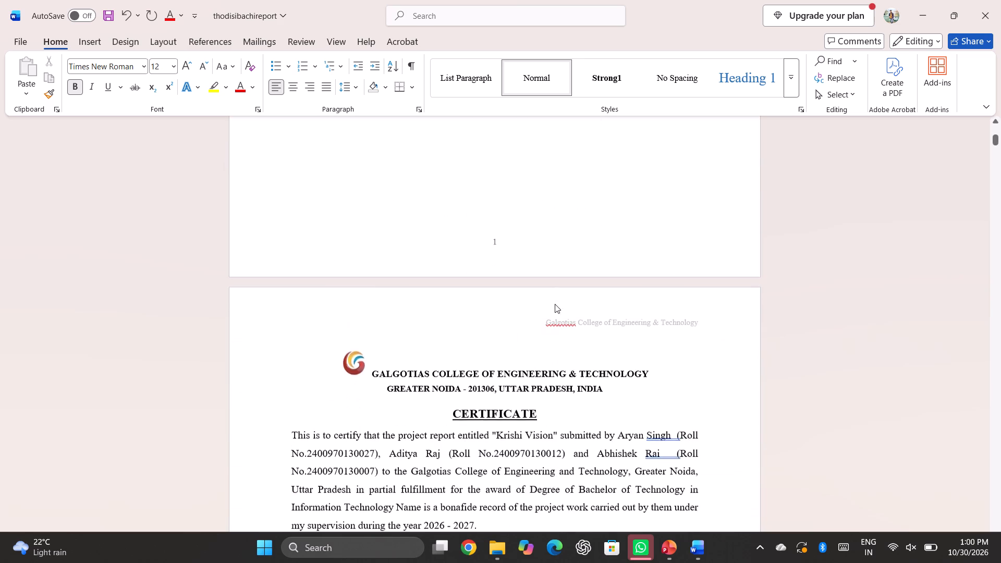
pyautogui.scroll(-5, 555, 304)
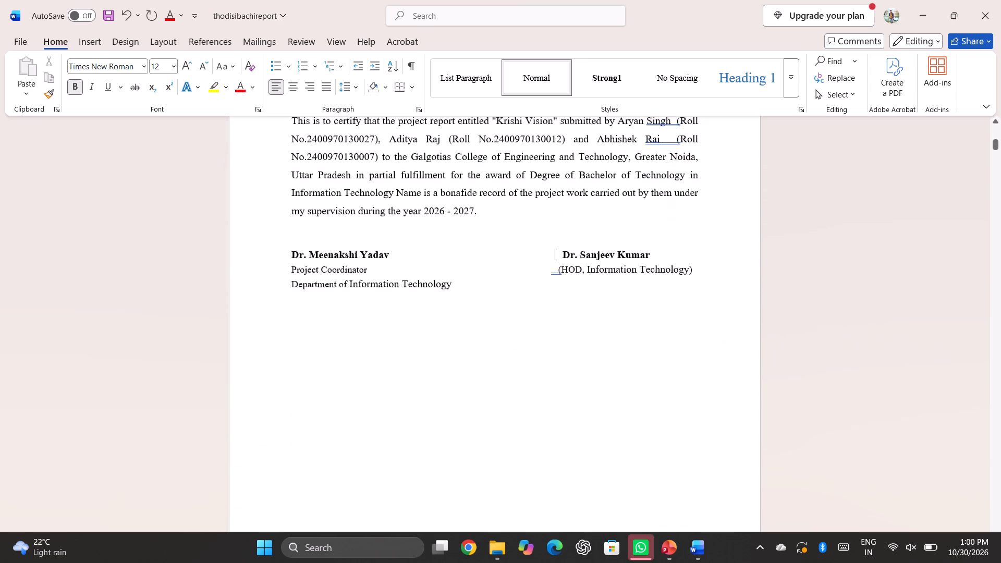
pyautogui.scroll(-5, 555, 304)
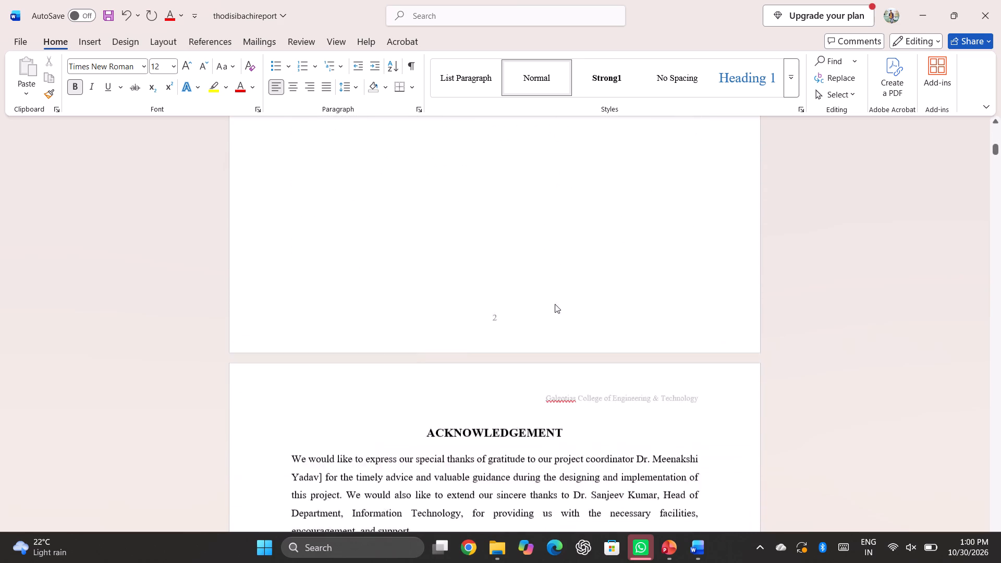
pyautogui.scroll(-6, 555, 304)
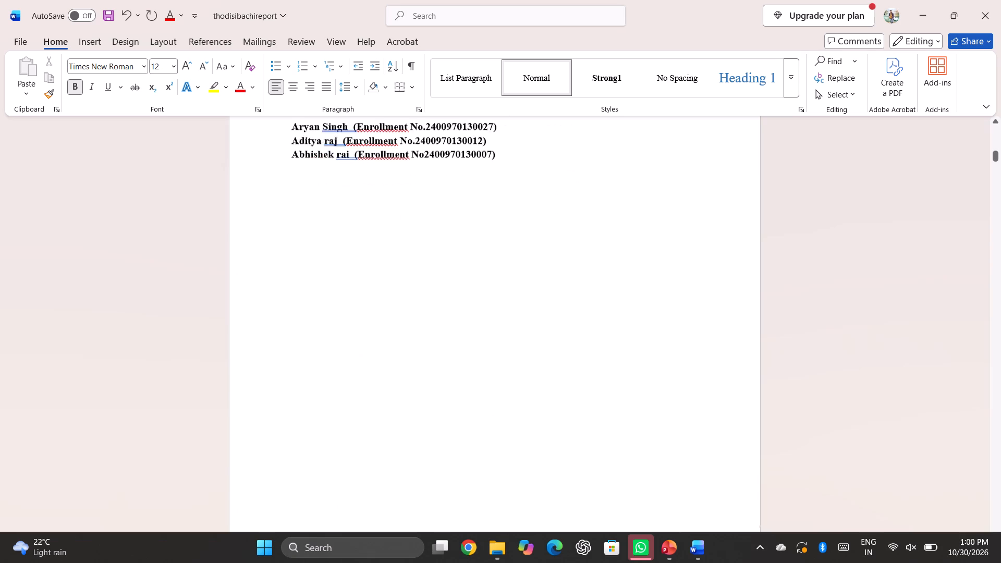
pyautogui.scroll(-8, 555, 304)
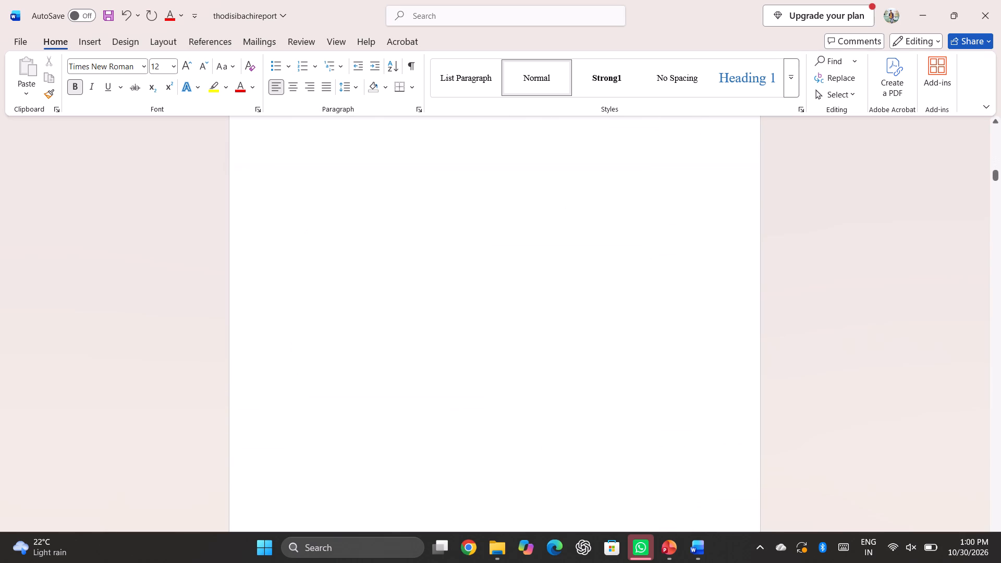
pyautogui.scroll(-8, 555, 304)
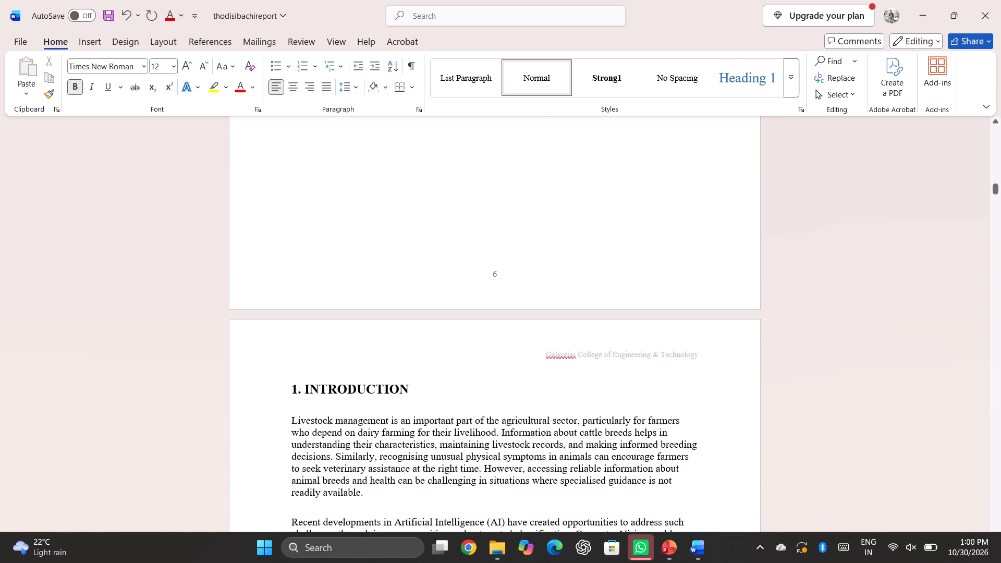
pyautogui.scroll(-8, 555, 304)
pyautogui.scroll(1, 555, 304)
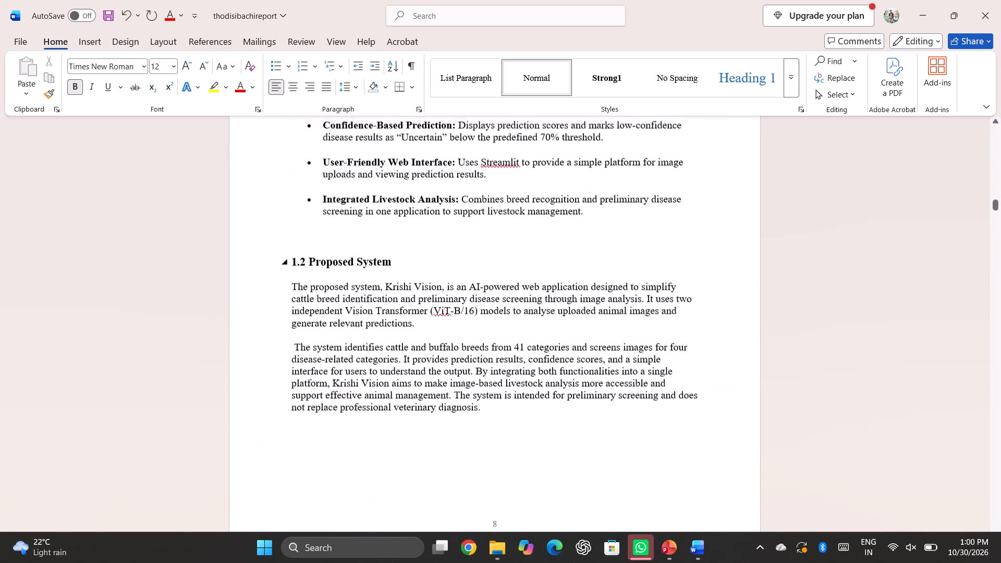
pyautogui.scroll(5, 555, 304)
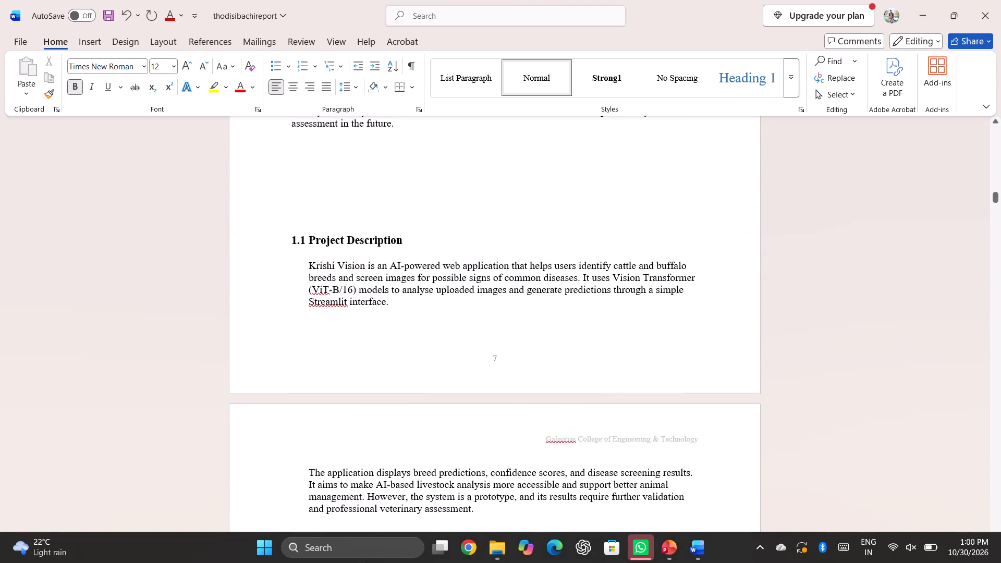
# Recheck the introduction, project description and key features sections, going back through the table of contents to the cover page.
pyautogui.scroll(2, 555, 304)
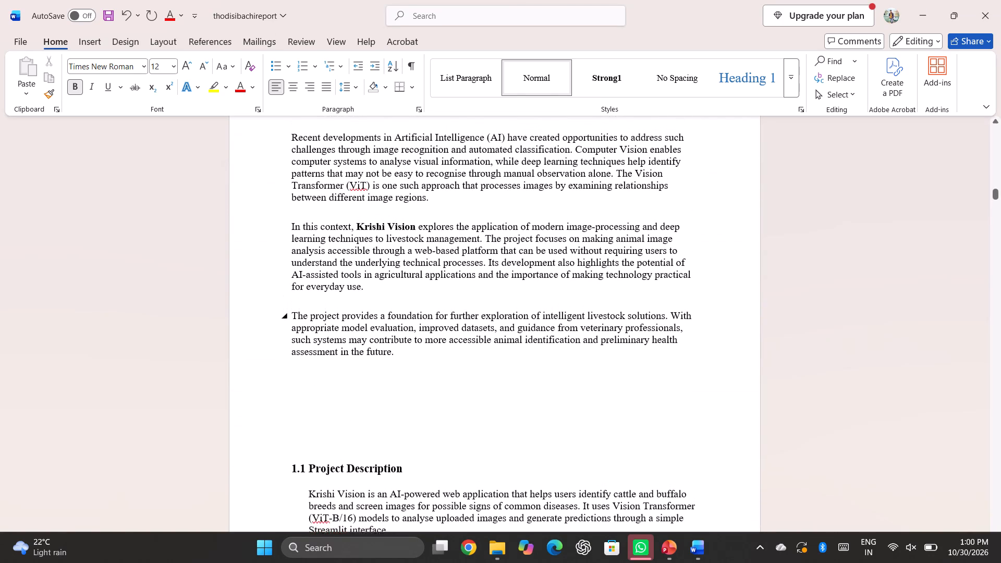
pyautogui.scroll(1, 555, 304)
pyautogui.scroll(-6, 555, 304)
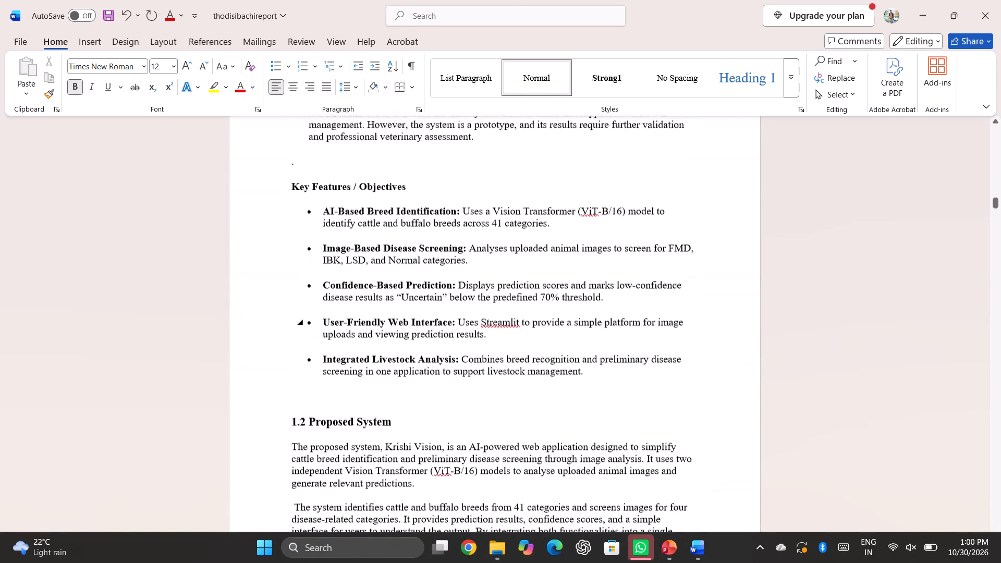
pyautogui.scroll(14, 555, 304)
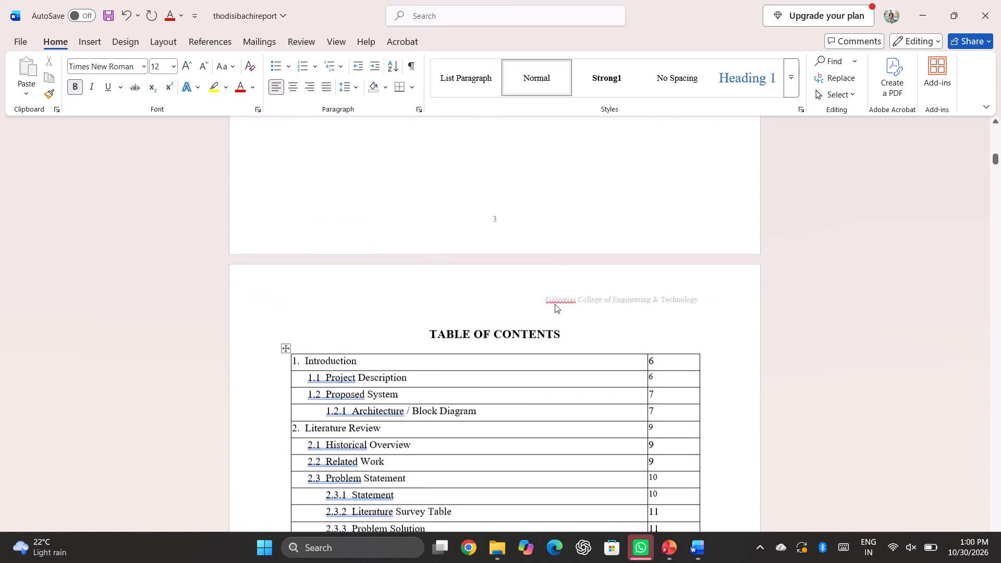
pyautogui.scroll(10, 555, 304)
pyautogui.scroll(-1, 555, 304)
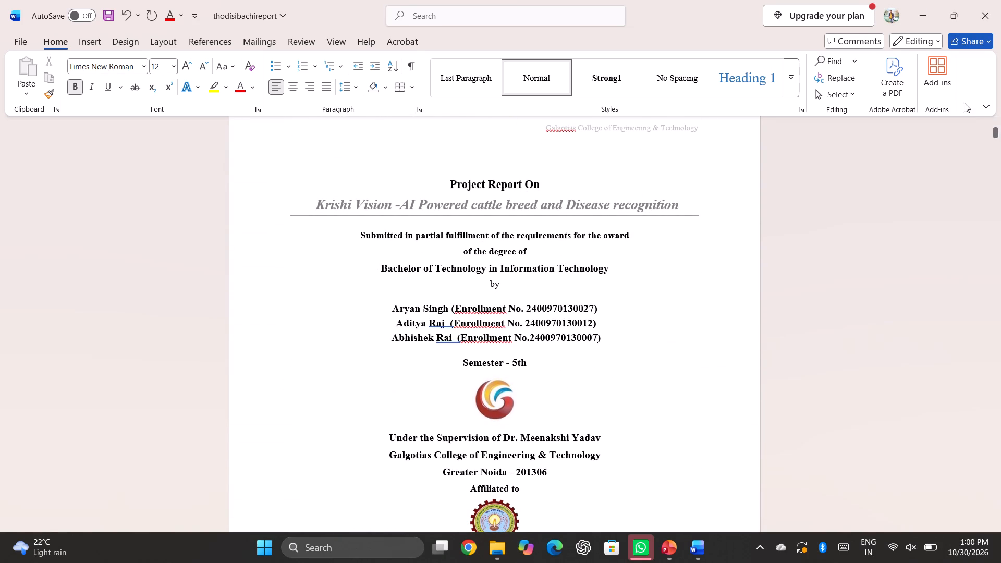
# Examine the report's closing pages from the references back to the 4.1 and 4.2 results sections, checking text and figures for RAAHI content.
pyautogui.moveTo(994, 134); pyautogui.dragTo(995, 164)
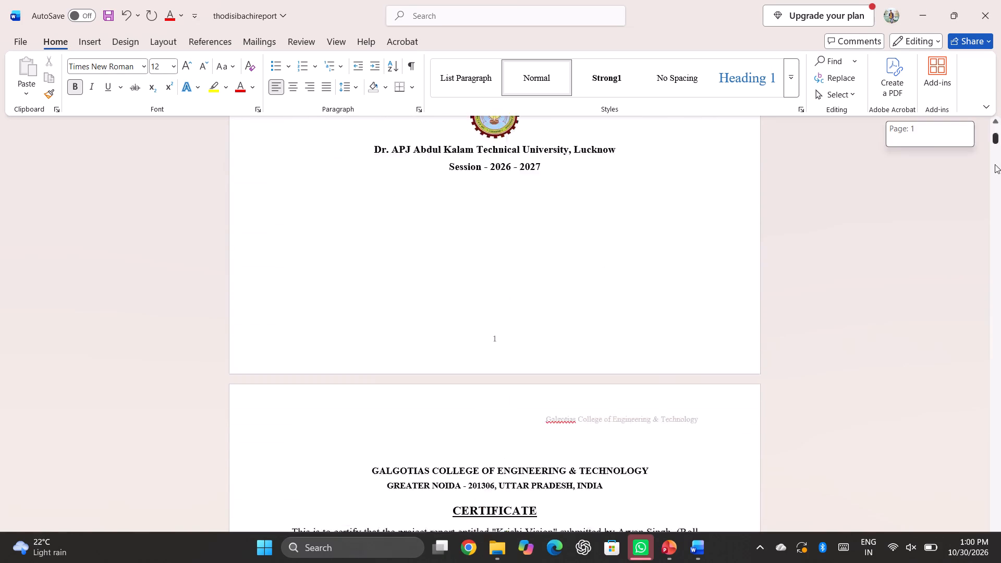
pyautogui.moveTo(995, 164); pyautogui.dragTo(936, 516)
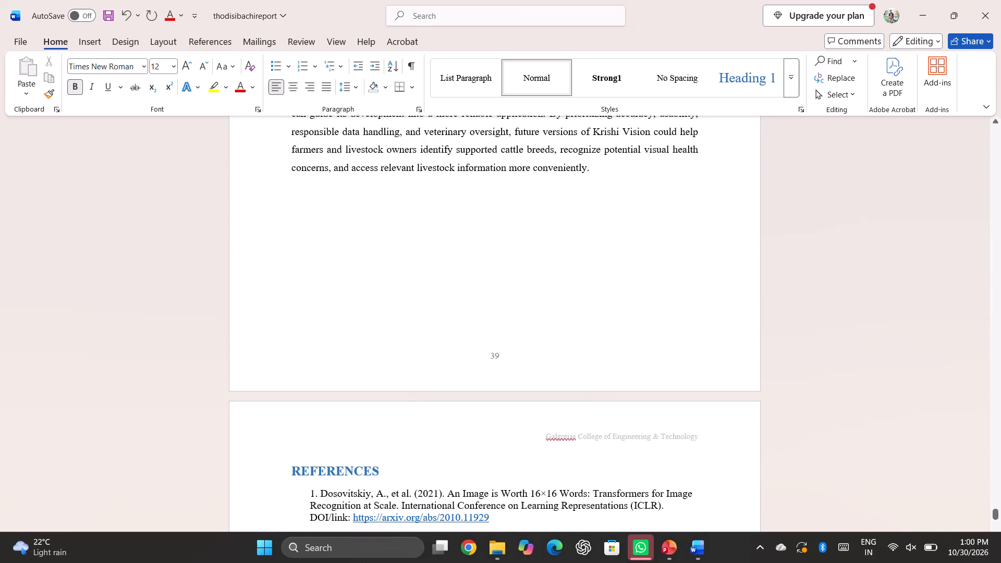
pyautogui.scroll(-6, 780, 358)
pyautogui.scroll(13, 780, 358)
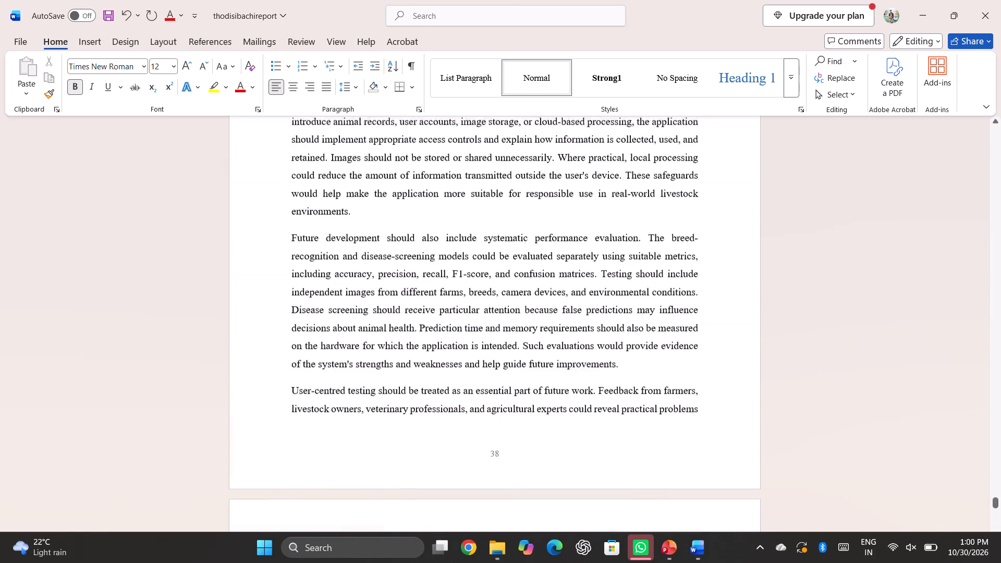
pyautogui.scroll(9, 780, 358)
pyautogui.scroll(-2, 780, 358)
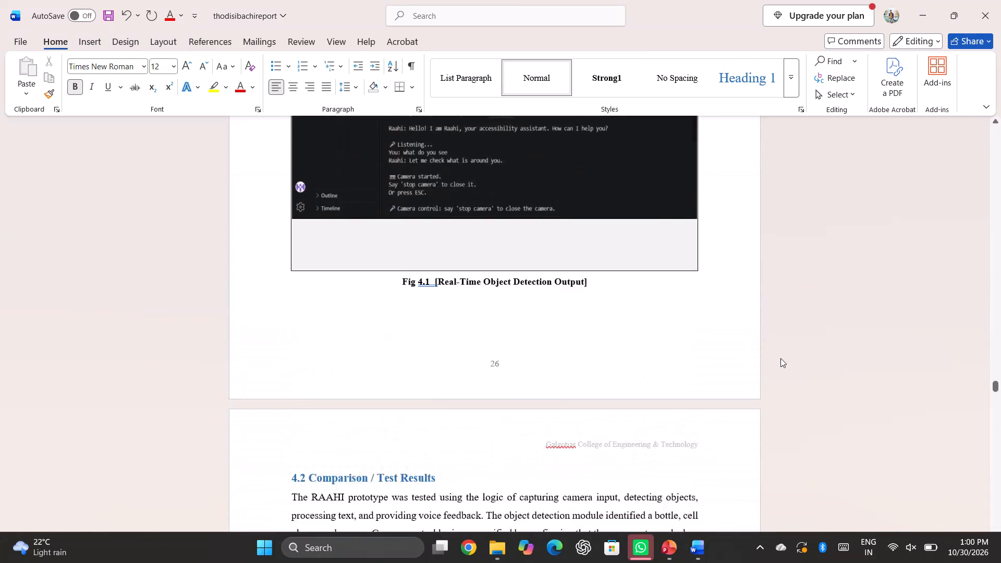
pyautogui.scroll(-3, 780, 358)
pyautogui.scroll(2, 780, 358)
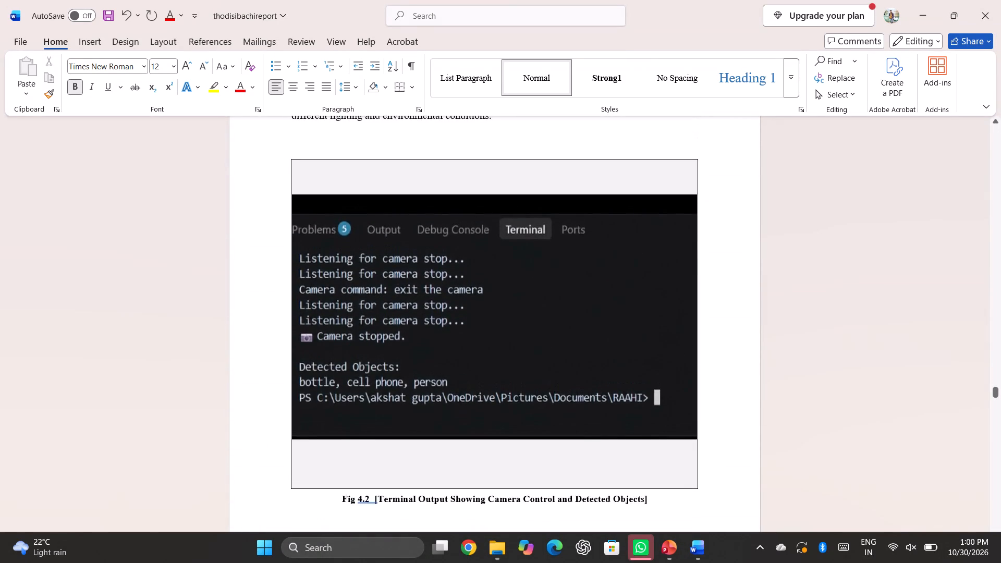
pyautogui.scroll(6, 780, 358)
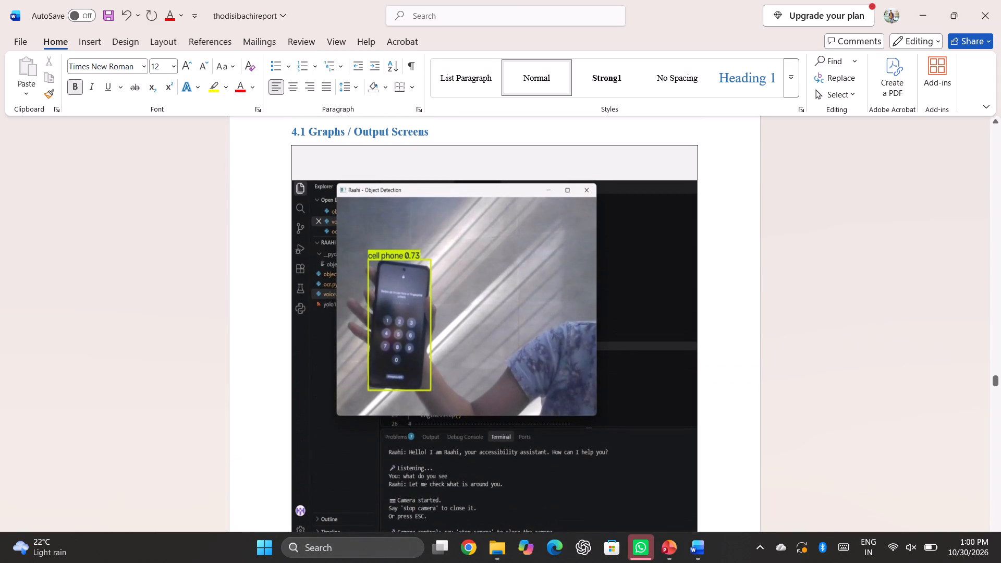
pyautogui.rightClick(430, 289)
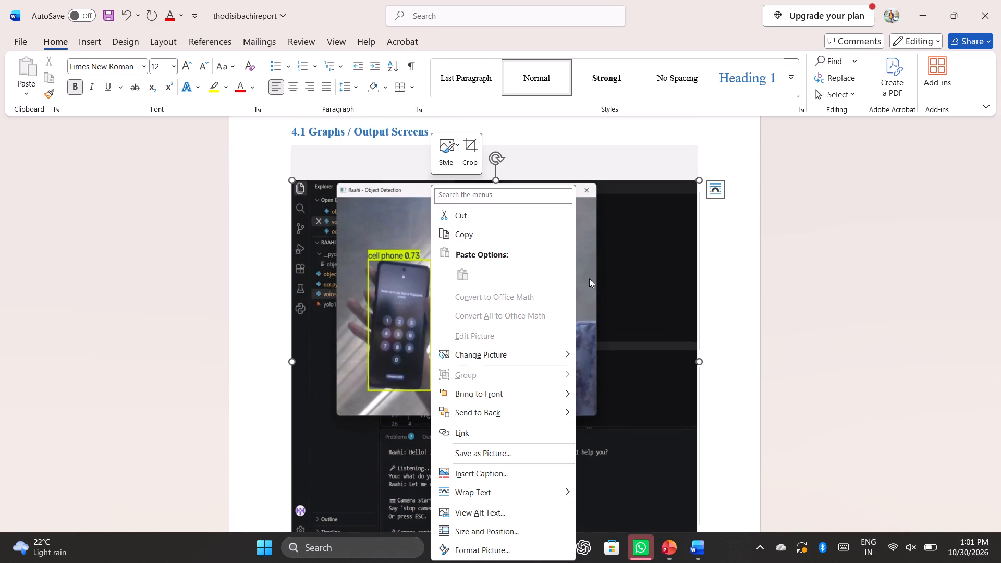
pyautogui.click(740, 268)
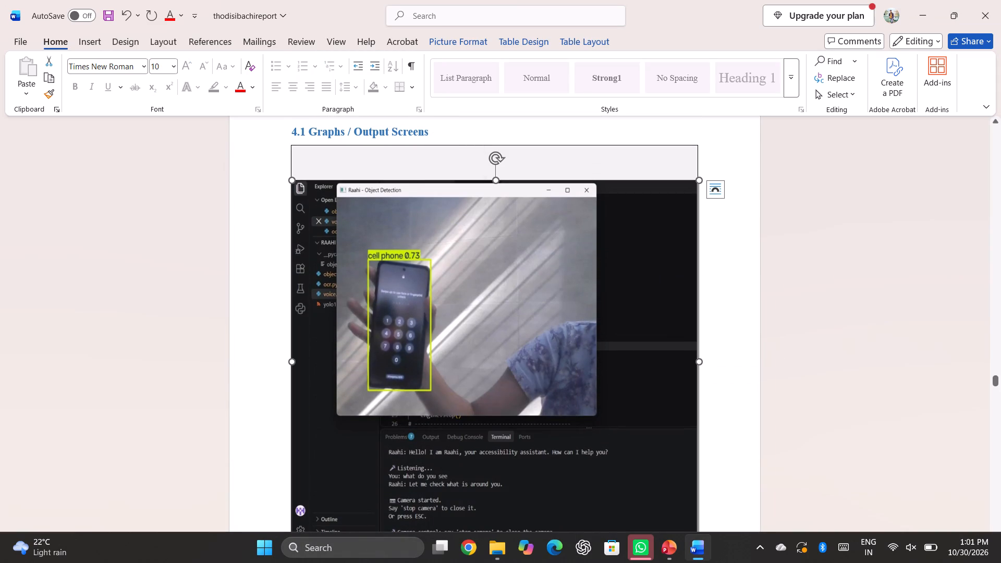
pyautogui.scroll(1, 747, 248)
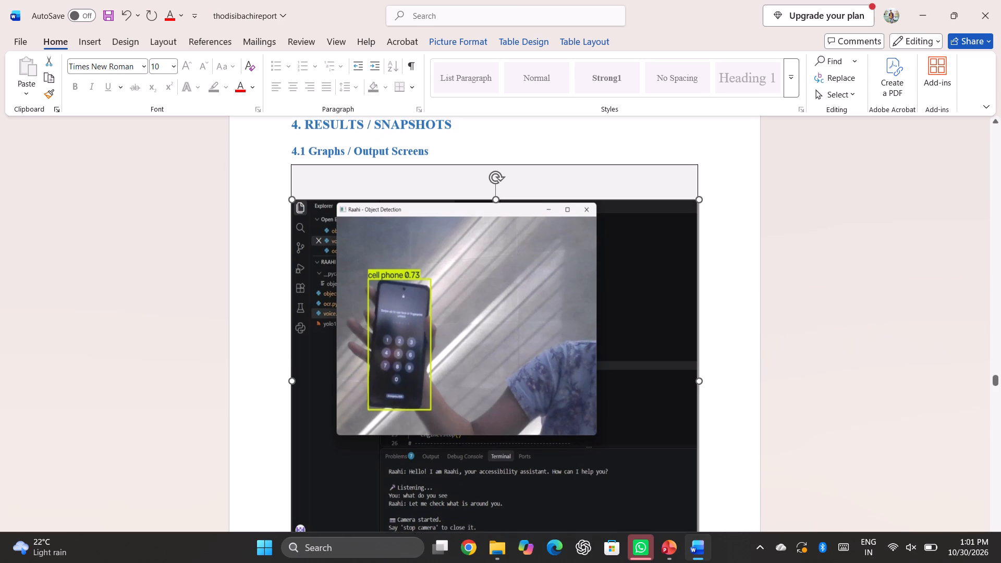
pyautogui.scroll(6, 747, 248)
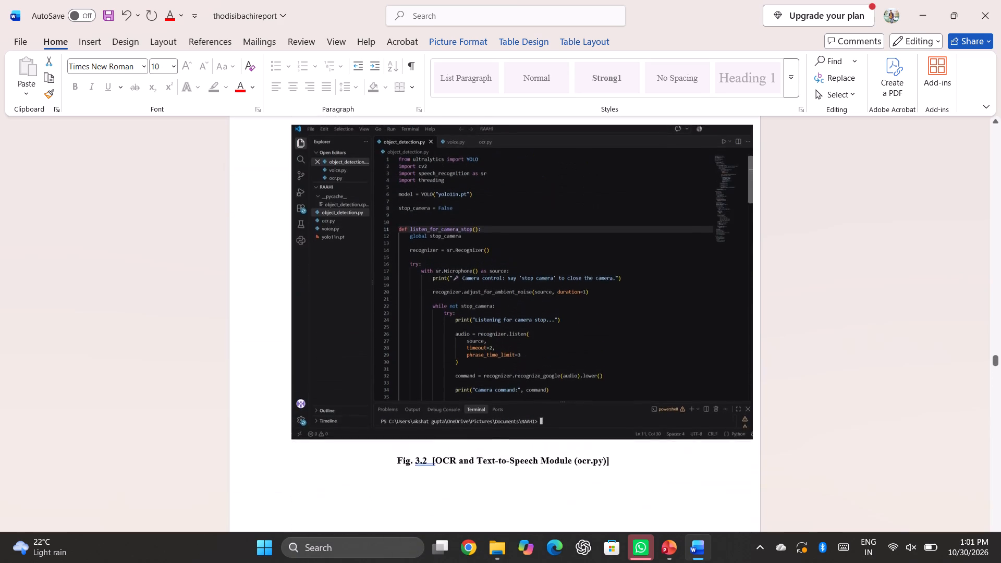
pyautogui.scroll(5, 747, 248)
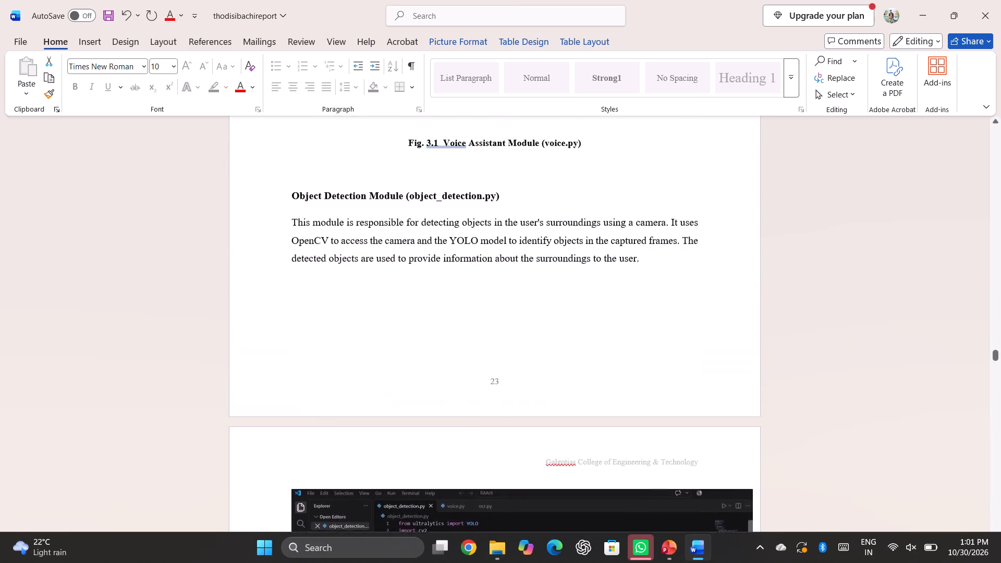
pyautogui.scroll(5, 747, 248)
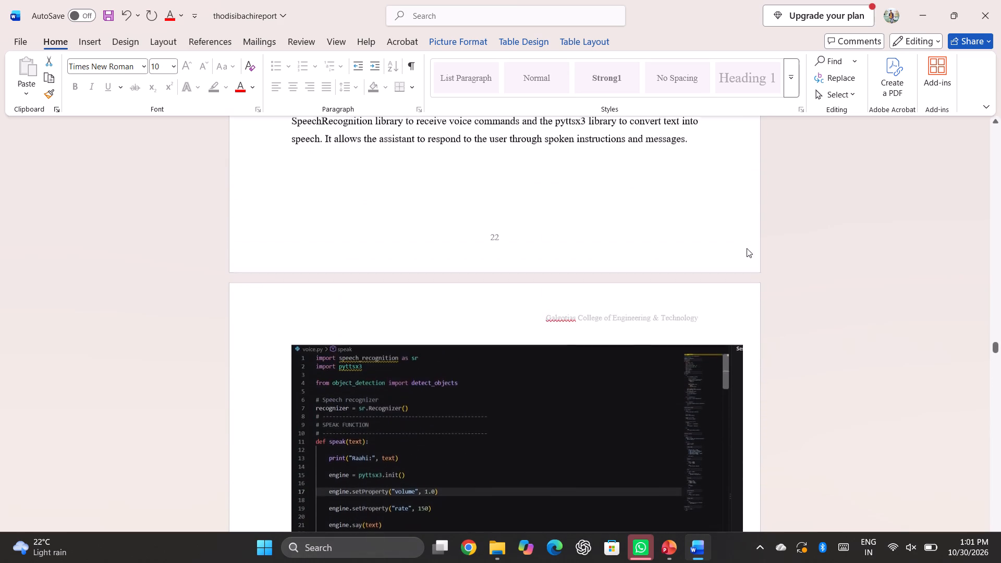
pyautogui.scroll(10, 747, 248)
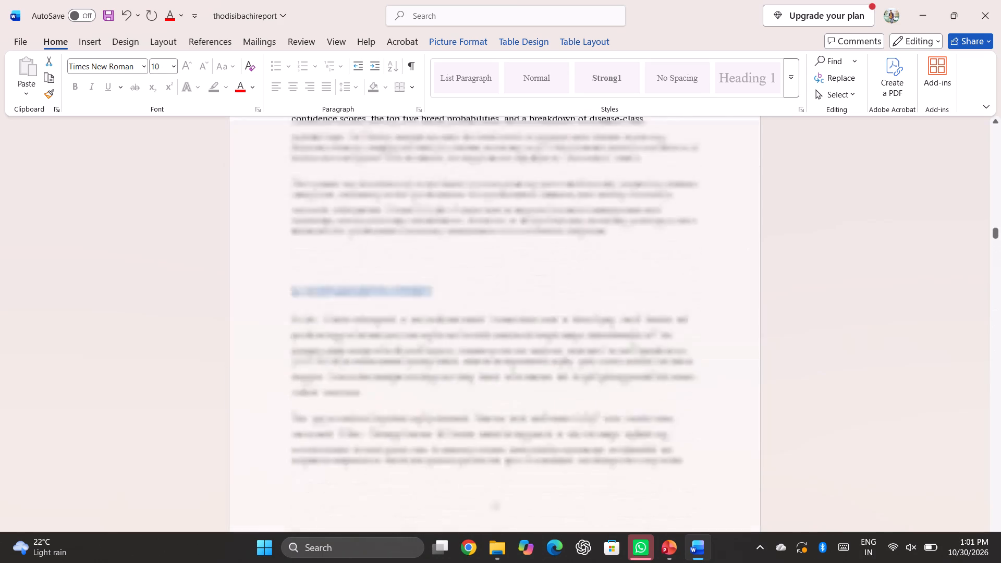
pyautogui.scroll(4, 747, 248)
pyautogui.scroll(-6, 747, 248)
pyautogui.scroll(1, 747, 248)
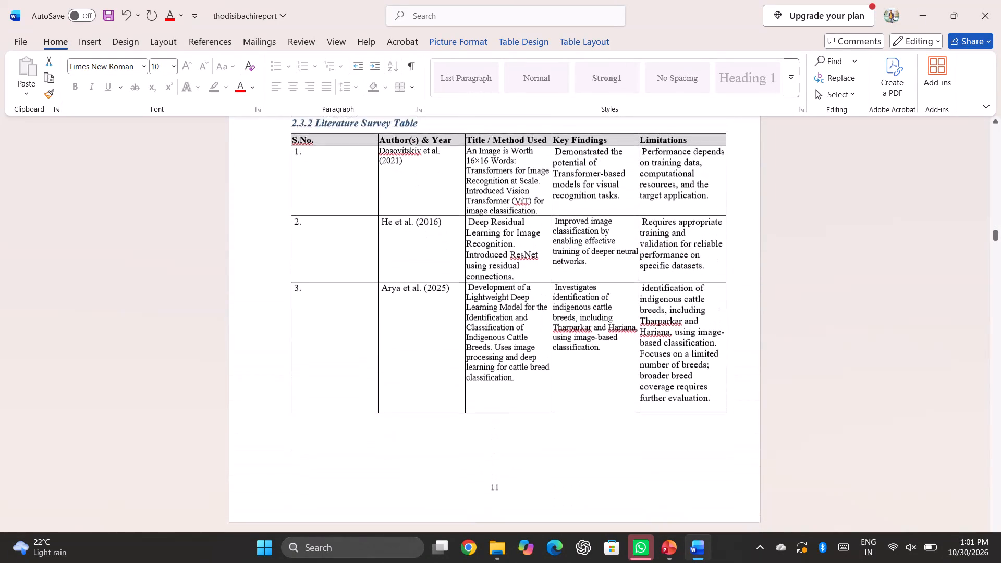
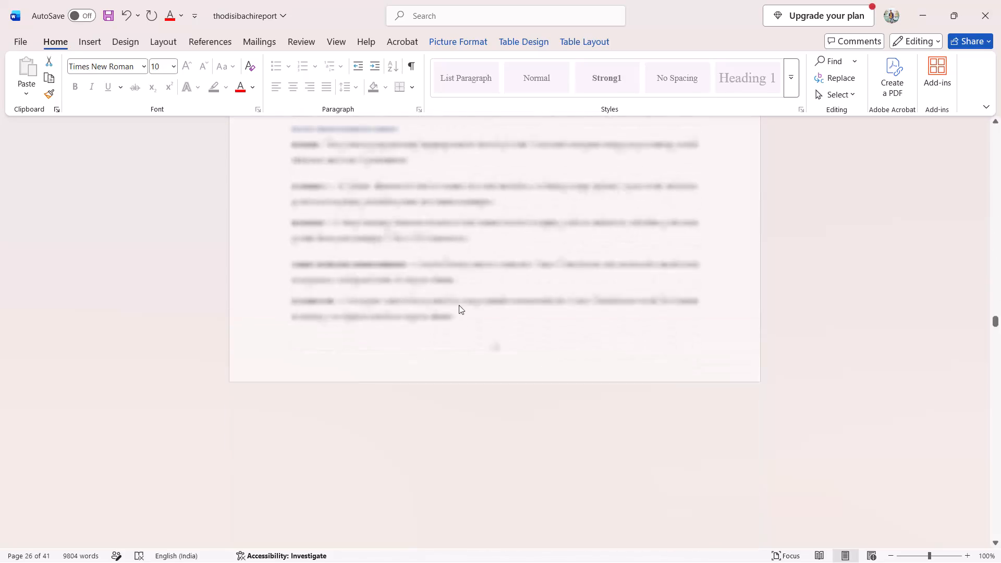
# Review the report from the References list back through the limitations and conclusion text to the Fig. 3.3 page, checking for RAAHI content.
pyautogui.scroll(-12, 459, 305)
pyautogui.scroll(1, 459, 305)
pyautogui.scroll(-5, 459, 305)
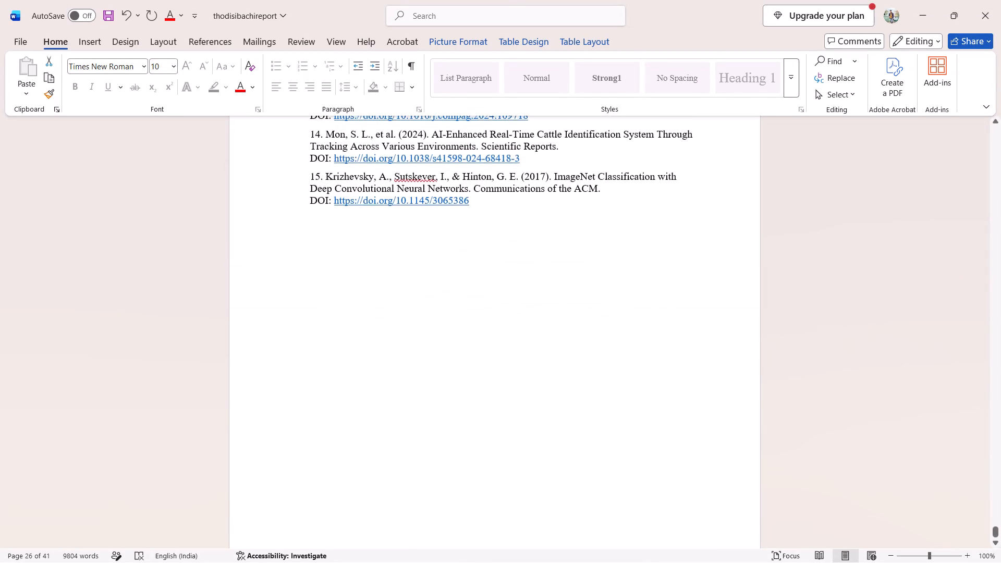
pyautogui.scroll(-7, 459, 305)
pyautogui.scroll(5, 459, 305)
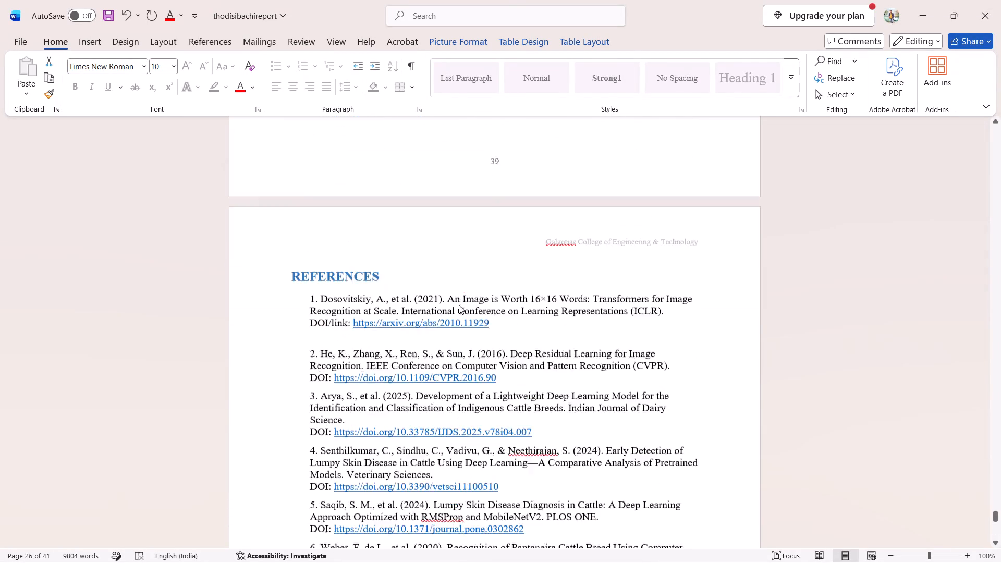
pyautogui.scroll(11, 459, 305)
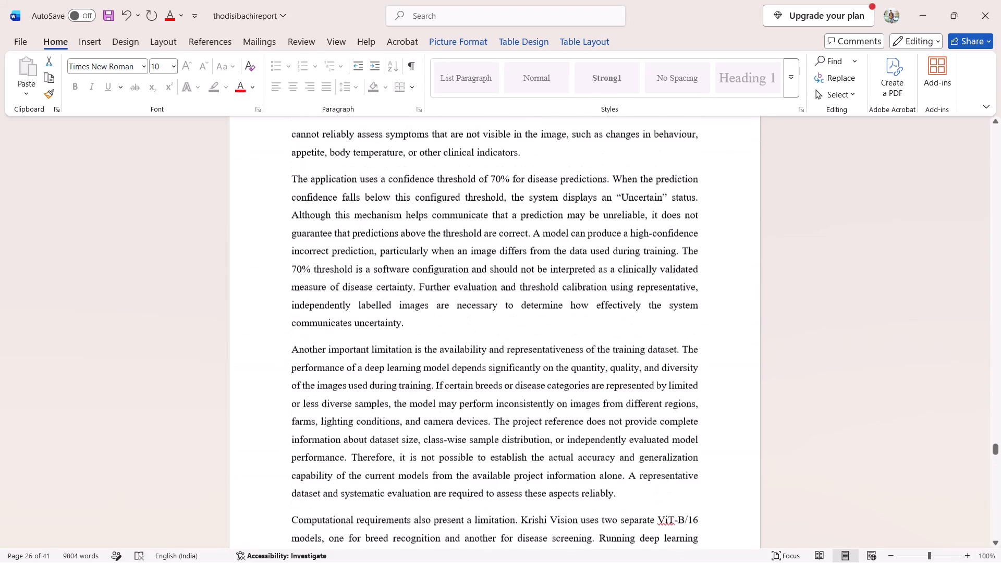
pyautogui.scroll(7, 459, 305)
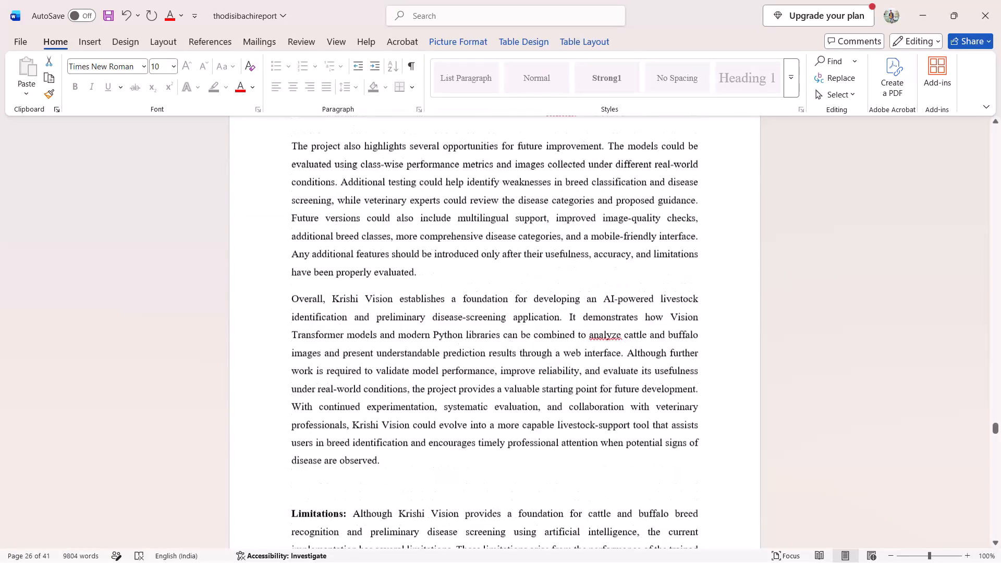
pyautogui.scroll(8, 459, 305)
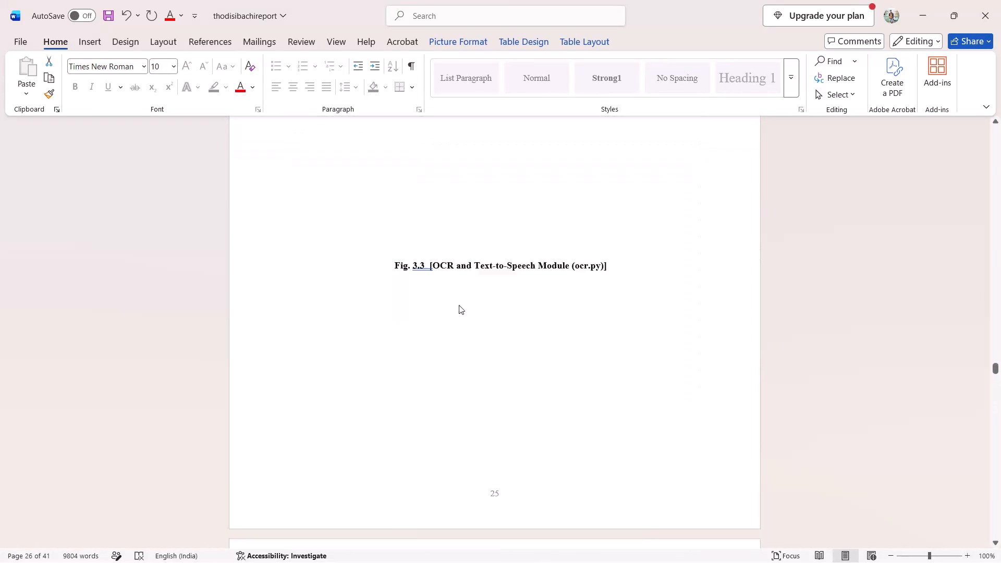
# Examine the 4.1 and 4.2 results pages, the section 3 code figures, and section 3.3.2 through Reliability, Privacy and Safety for RAAHI content.
pyautogui.scroll(-6, 459, 305)
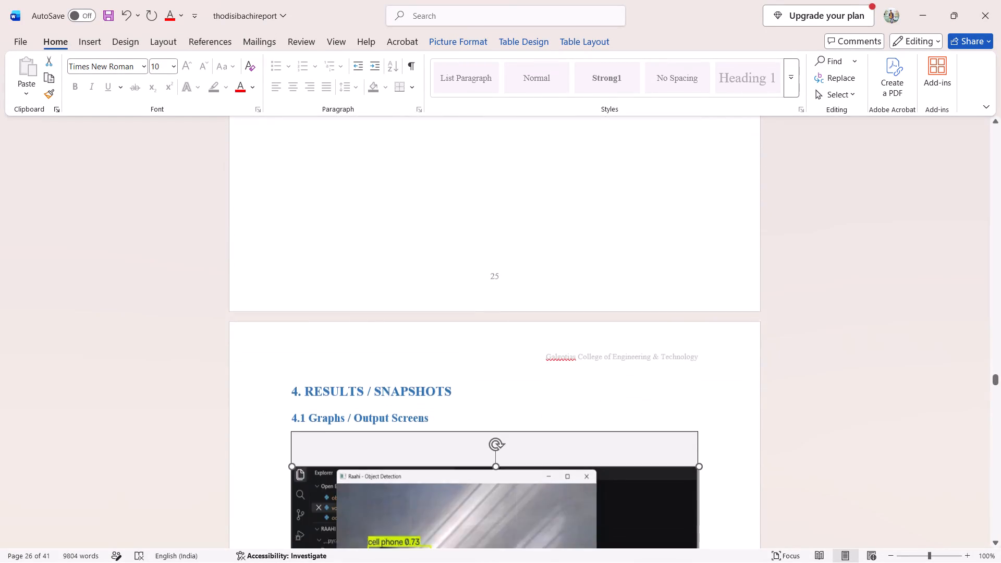
pyautogui.scroll(-2, 459, 305)
pyautogui.scroll(1, 459, 305)
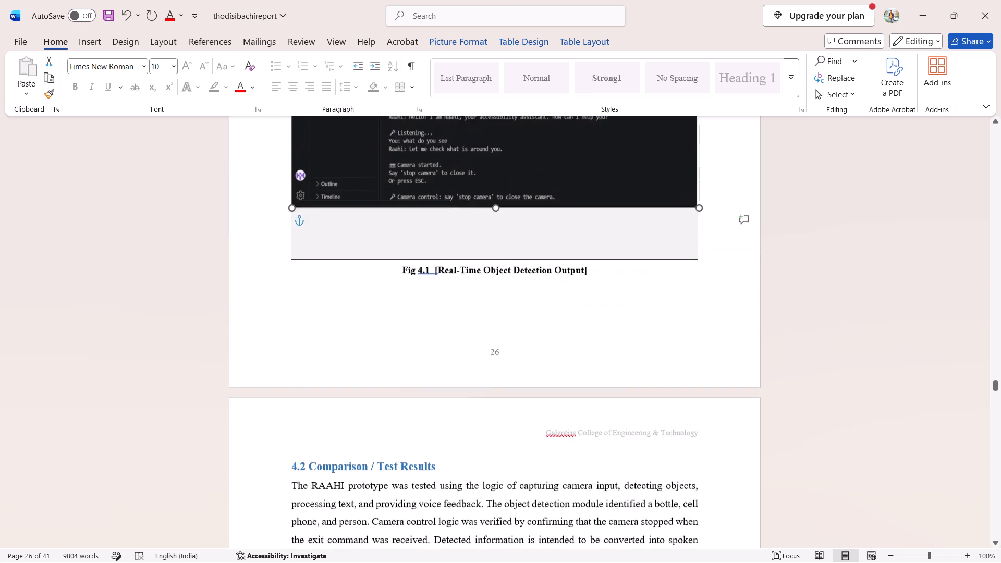
pyautogui.scroll(8, 459, 305)
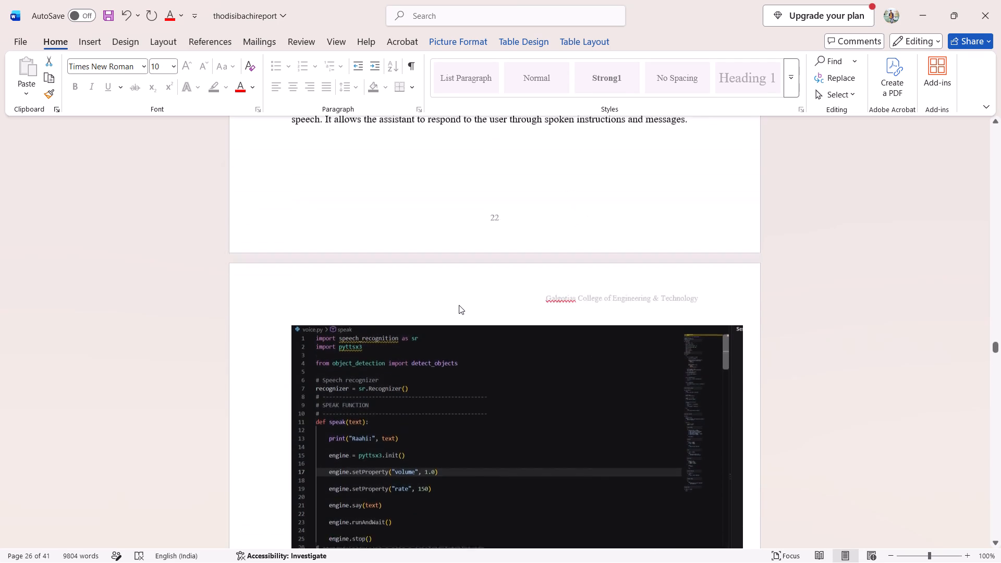
pyautogui.scroll(6, 459, 305)
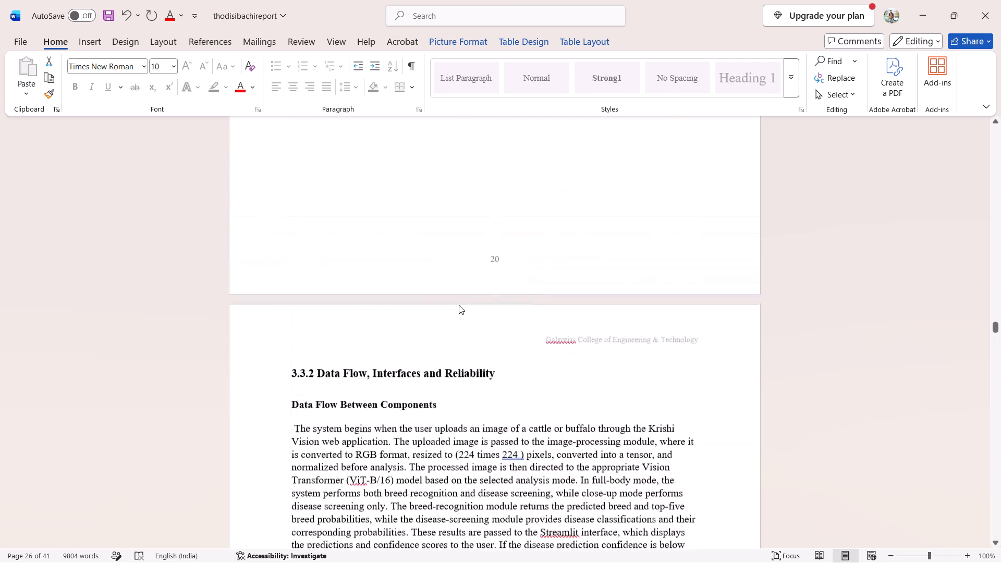
pyautogui.scroll(1, 459, 305)
pyautogui.scroll(-5, 459, 305)
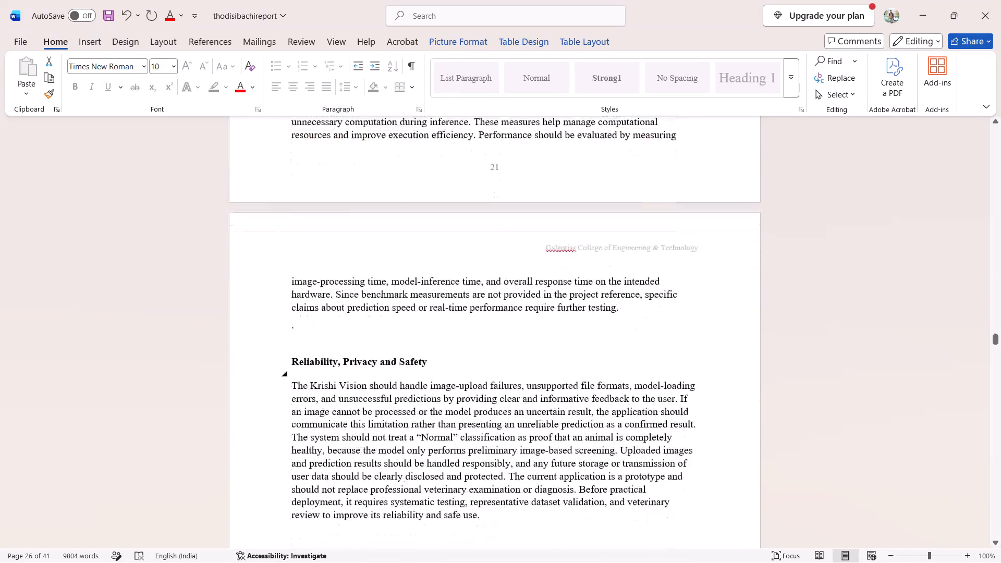
# Examine the performance, reliability and 3.4 Source Code / Modules sections and their code figures for leftover Raahi content.
pyautogui.scroll(-6, 459, 305)
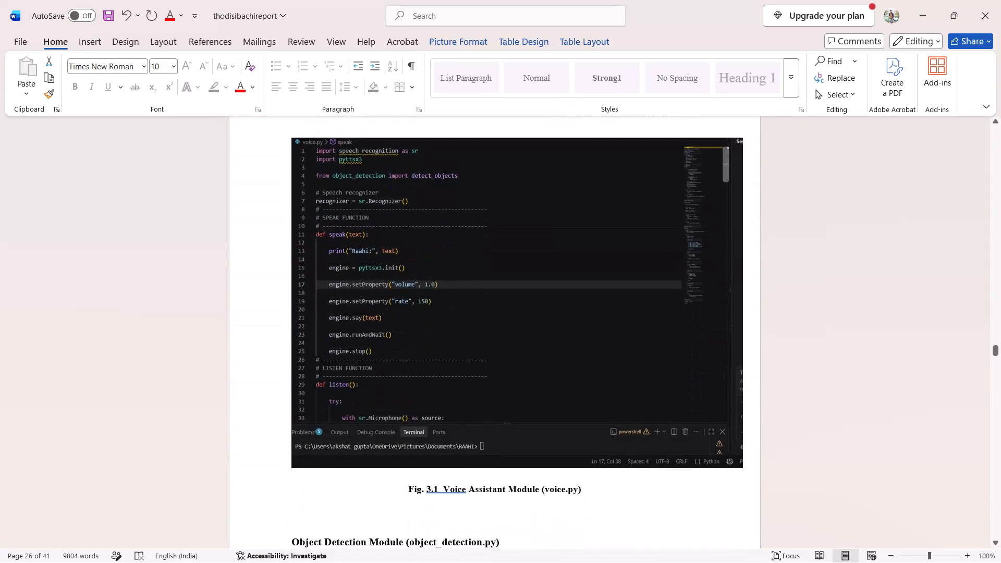
pyautogui.scroll(2, 485, 296)
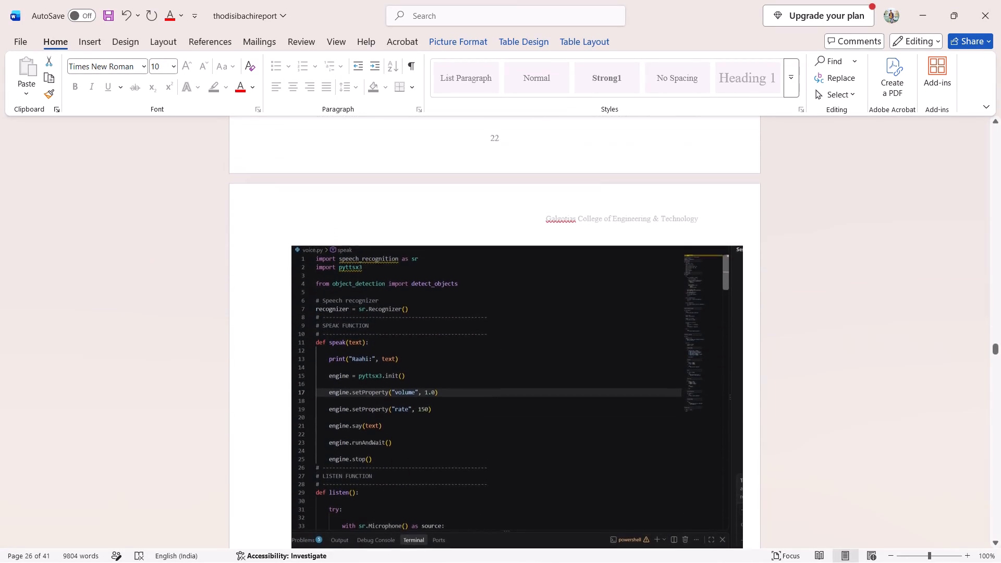
pyautogui.scroll(2, 485, 296)
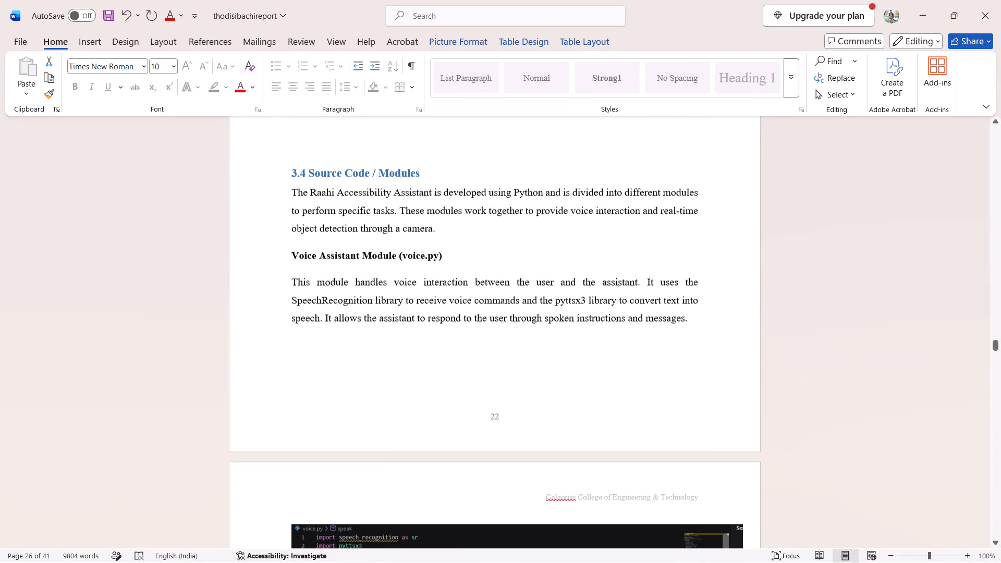
pyautogui.scroll(2, 485, 296)
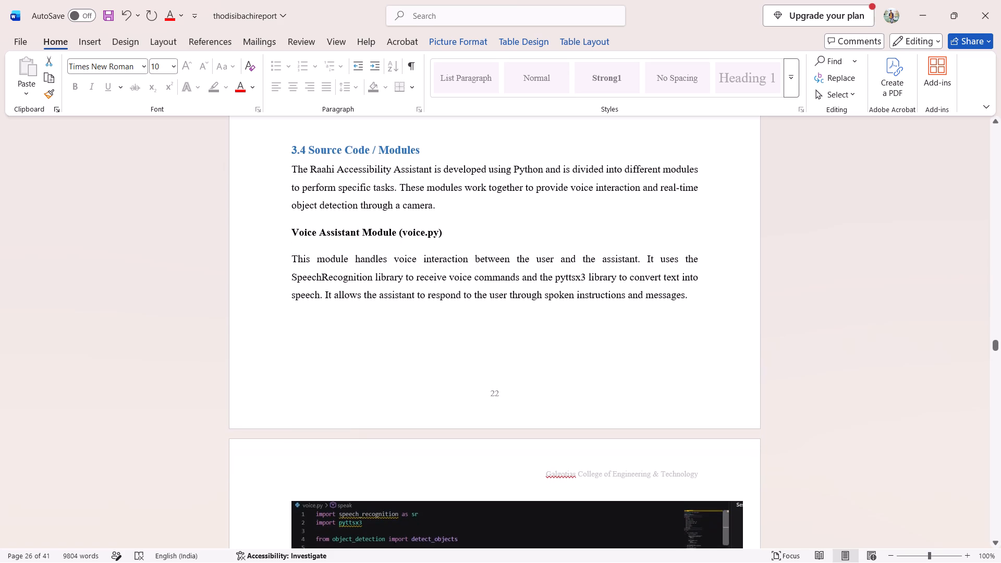
pyautogui.scroll(1, 485, 296)
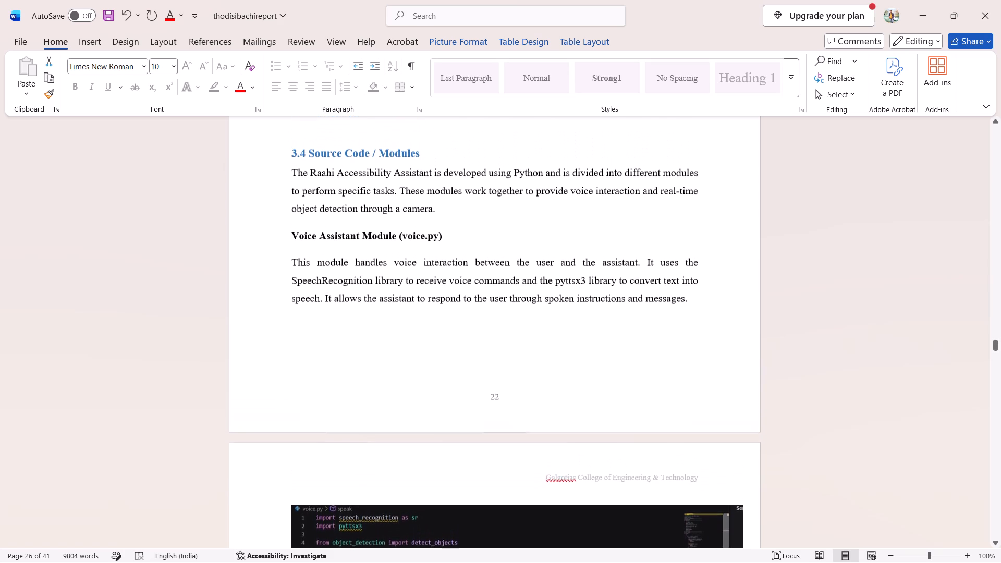
pyautogui.scroll(1, 485, 296)
pyautogui.scroll(-3, 485, 296)
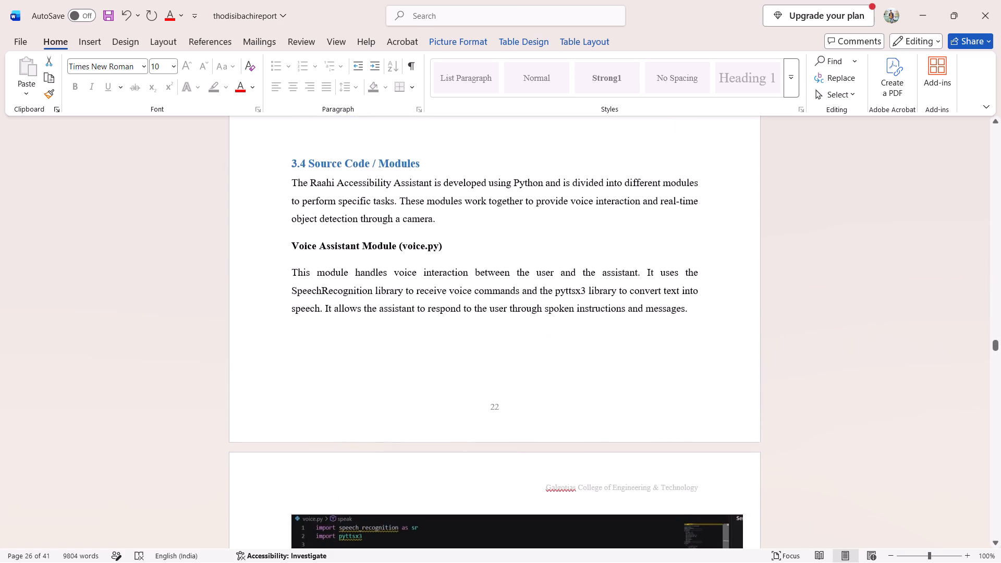
pyautogui.scroll(-2, 485, 296)
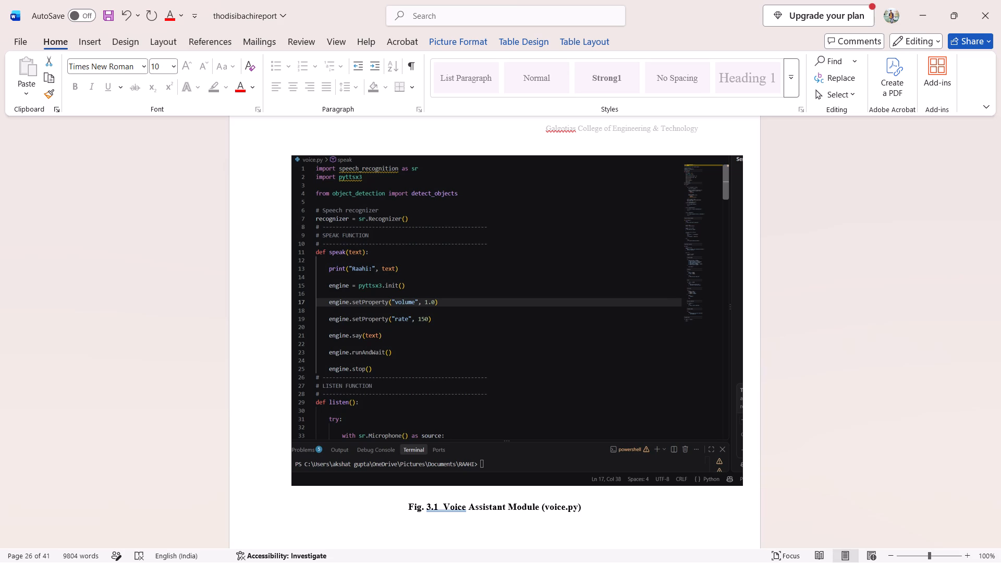
pyautogui.scroll(5, 485, 296)
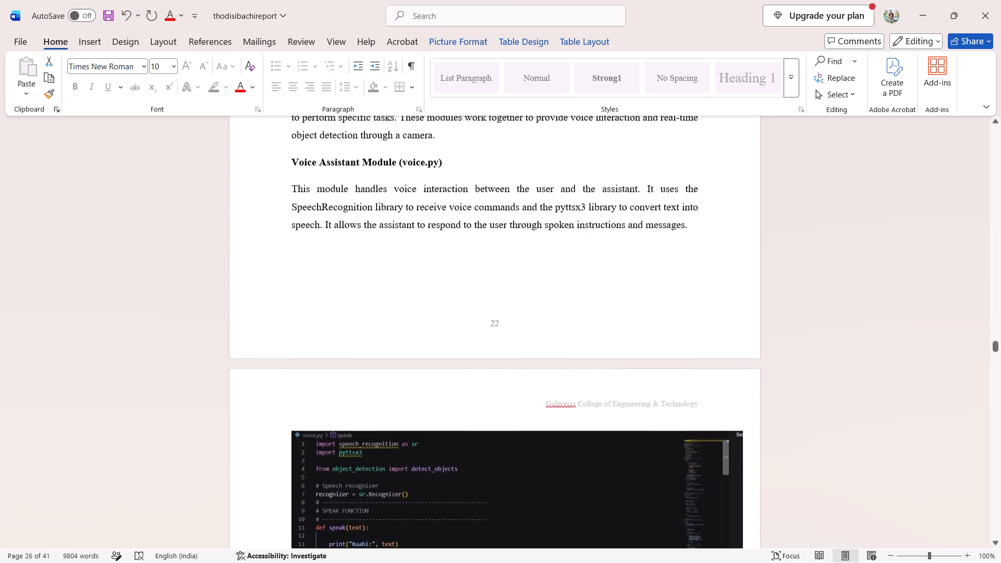
pyautogui.scroll(3, 485, 296)
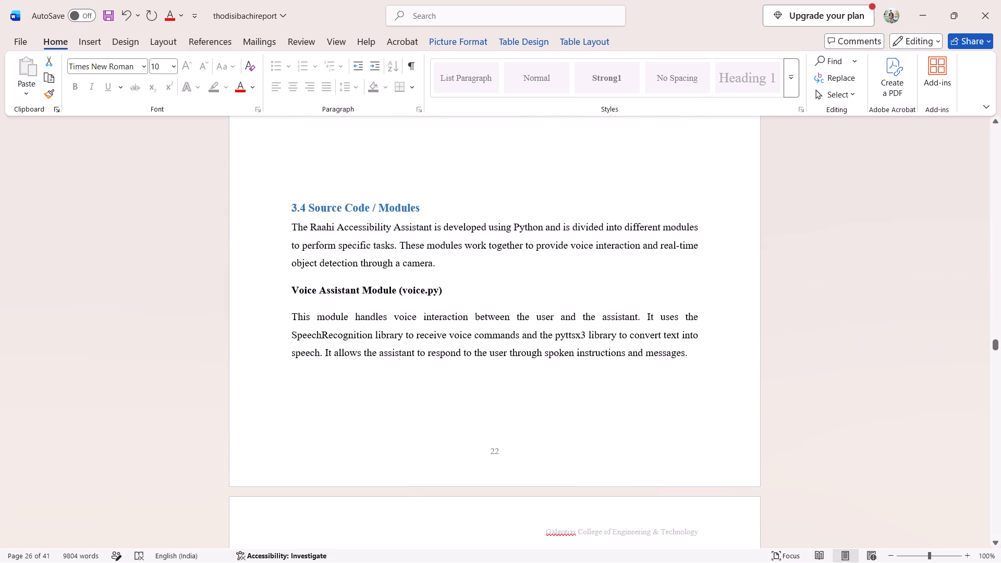
pyautogui.scroll(5, 485, 296)
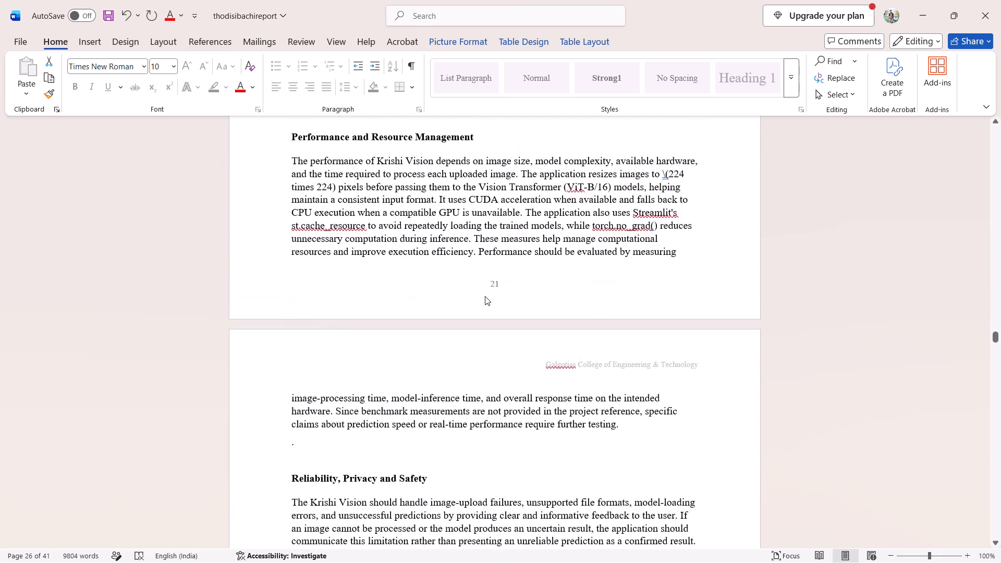
pyautogui.scroll(-7, 485, 296)
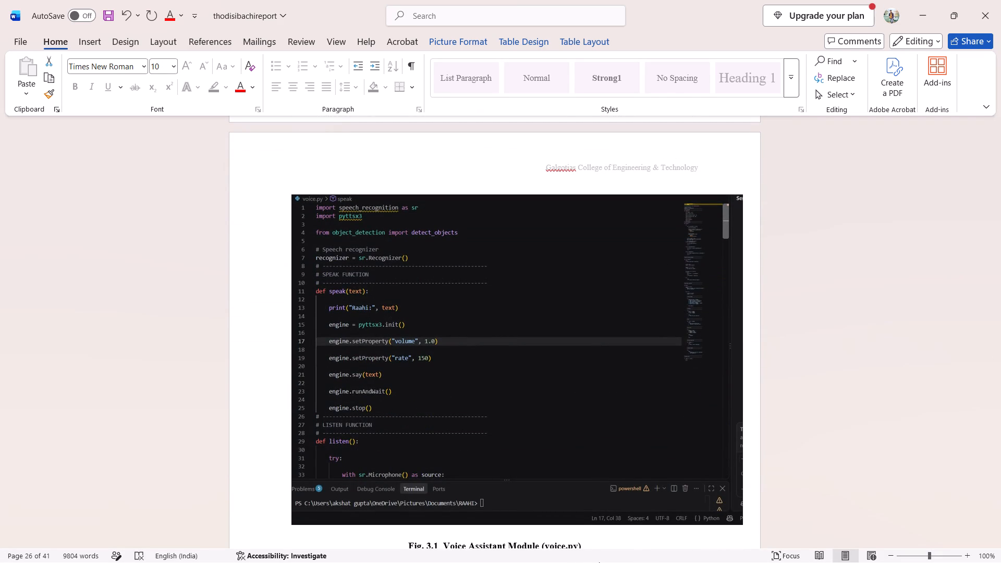
pyautogui.scroll(-4, 528, 331)
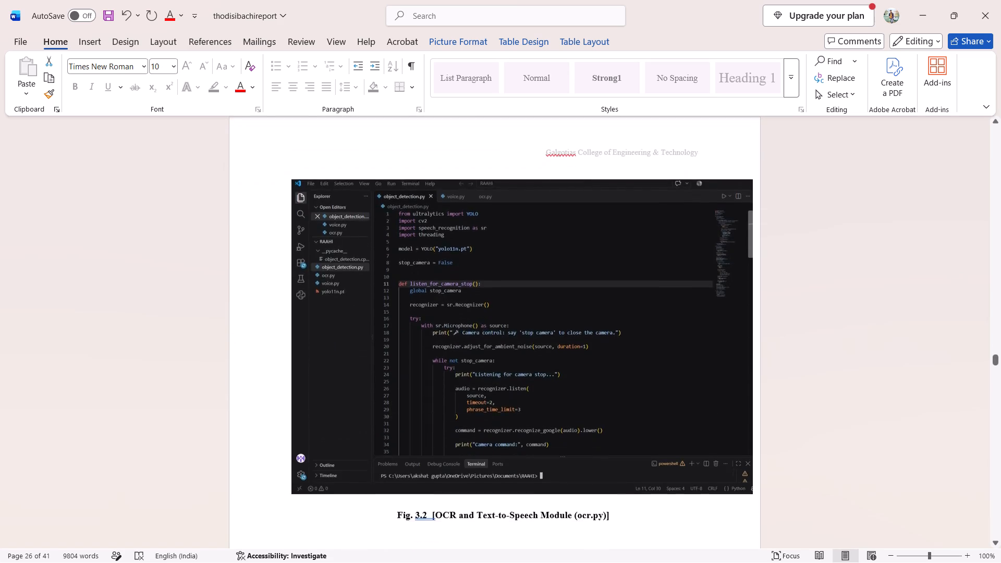
pyautogui.scroll(-6, 528, 331)
pyautogui.scroll(2, 528, 331)
pyautogui.scroll(-1, 528, 331)
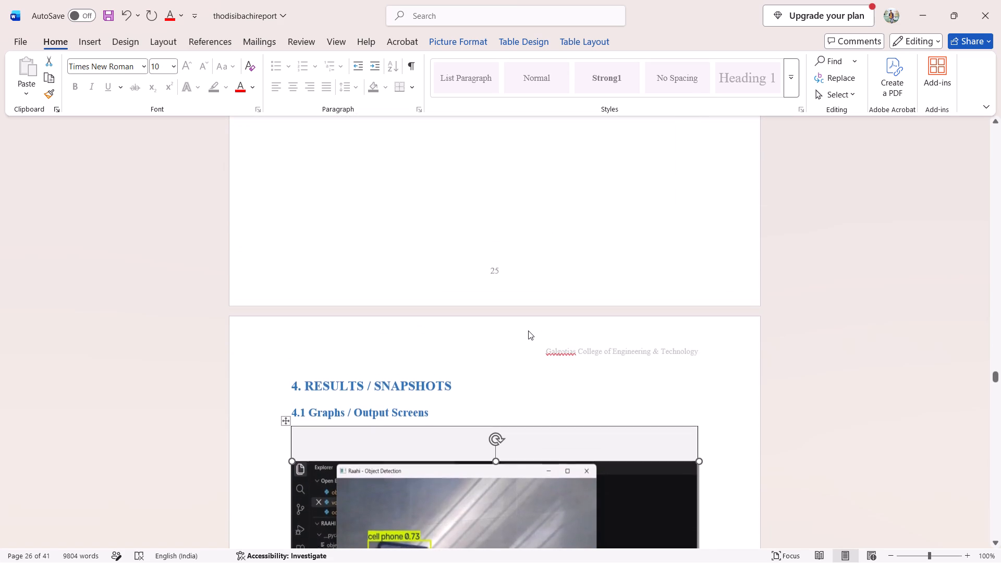
# Cut the Raahi object detection screenshot out of the table under 4.1 Graphs / Output Screens.
pyautogui.scroll(-2, 528, 331)
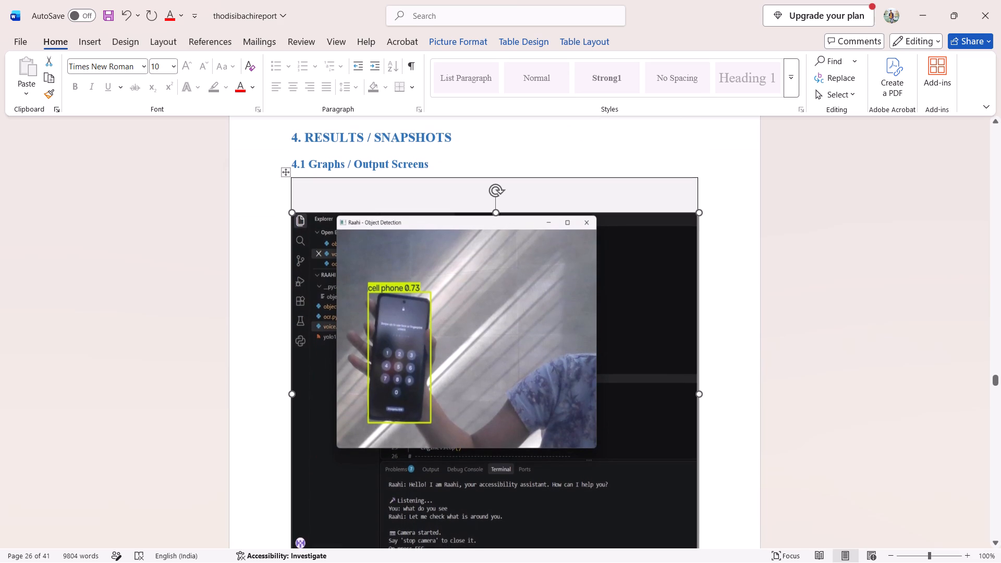
pyautogui.rightClick(545, 309)
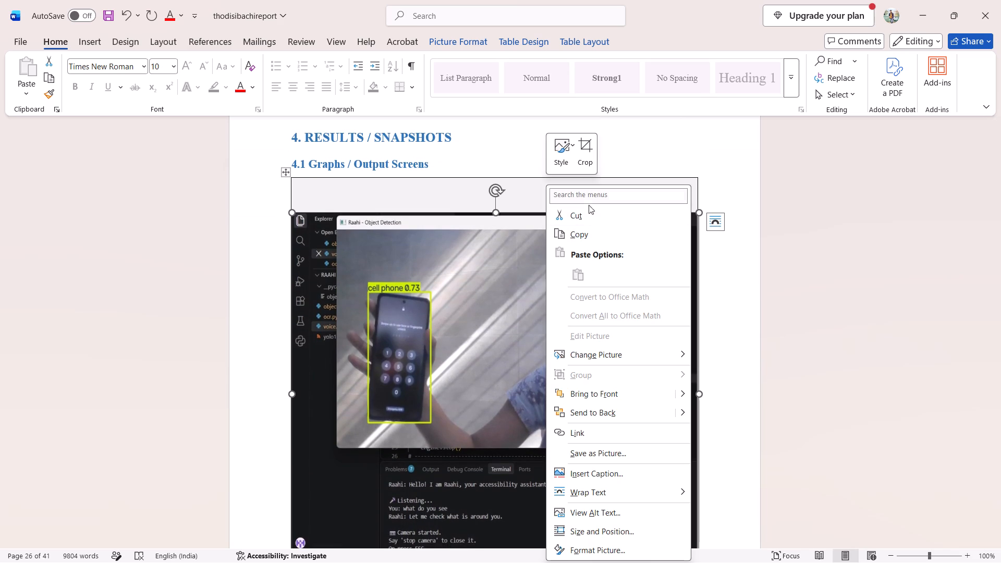
pyautogui.click(584, 216)
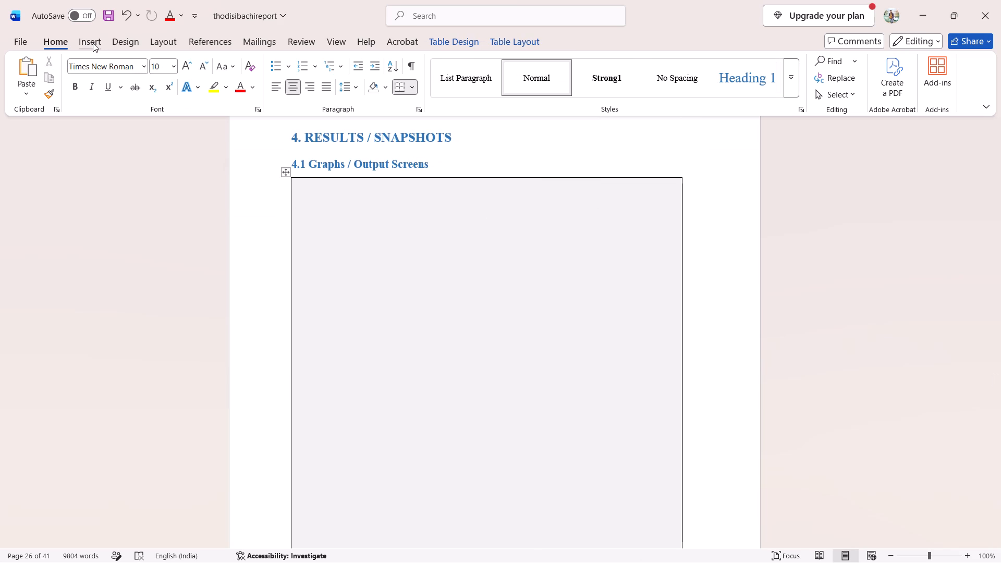
# Insert the vit_41class_loss and vit_41class_accuracy pictures from the Downloads folder into the emptied table in section 4.1.
pyautogui.click(93, 43)
pyautogui.click(144, 89)
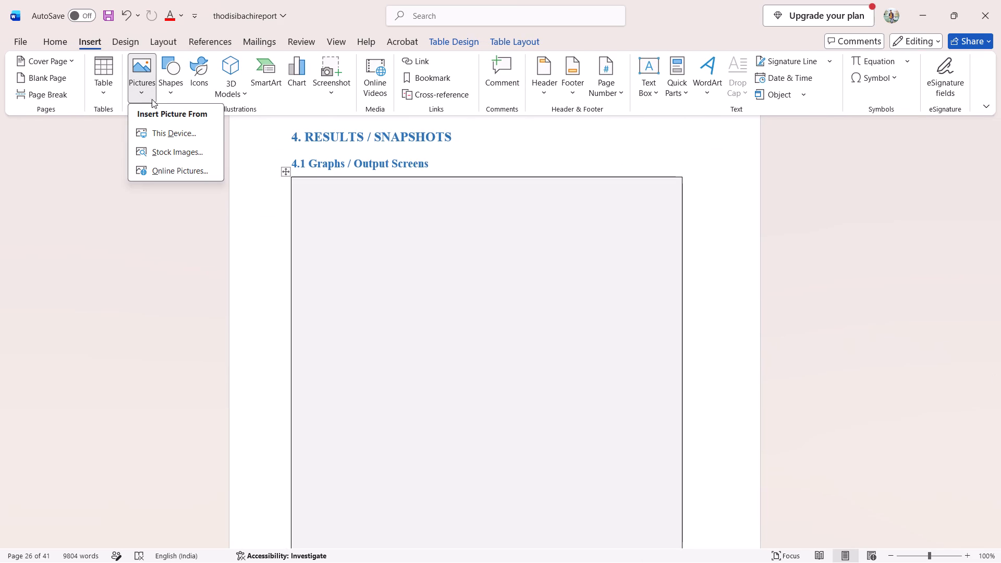
pyautogui.click(173, 129)
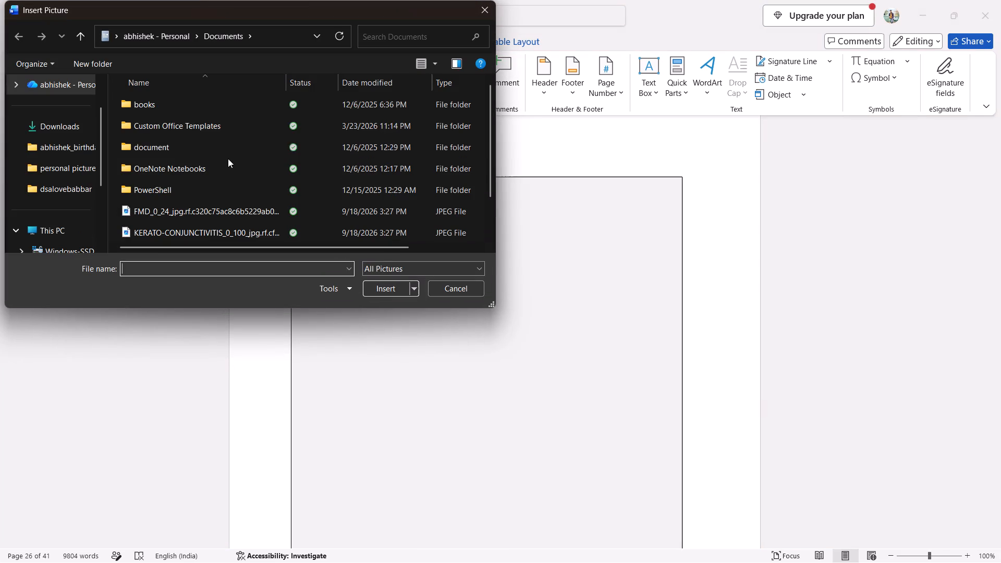
pyautogui.click(72, 121)
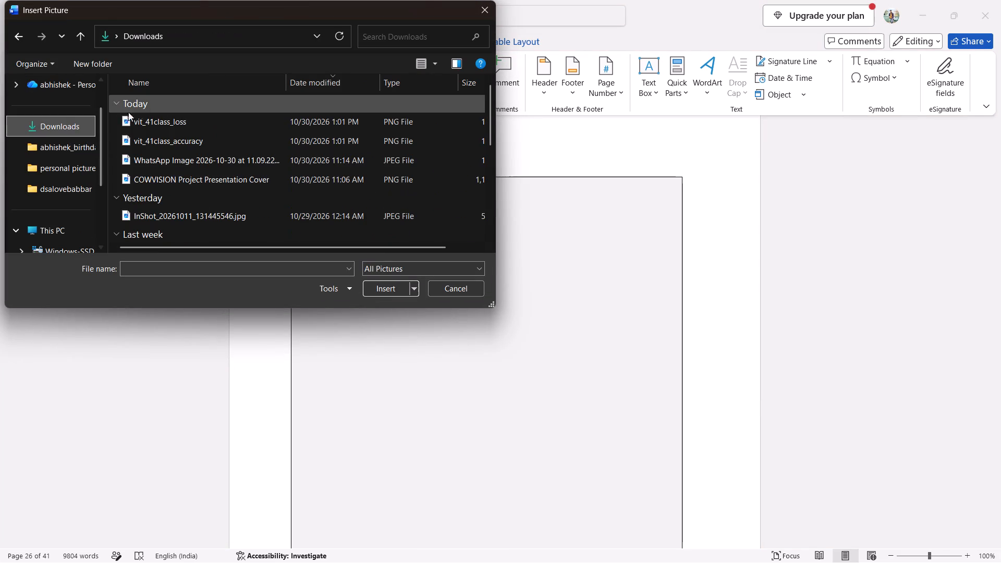
pyautogui.click(190, 136)
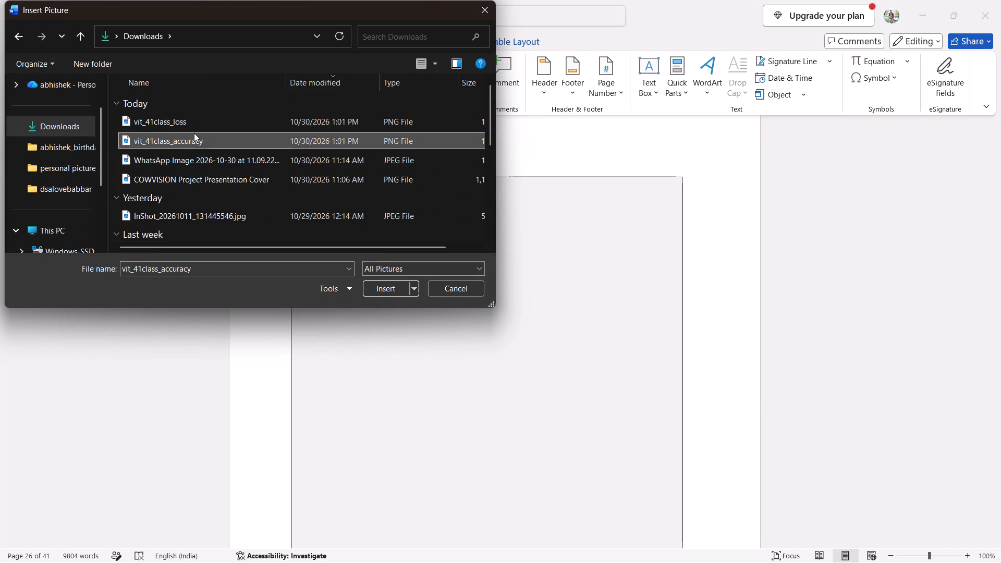
pyautogui.click(199, 127)
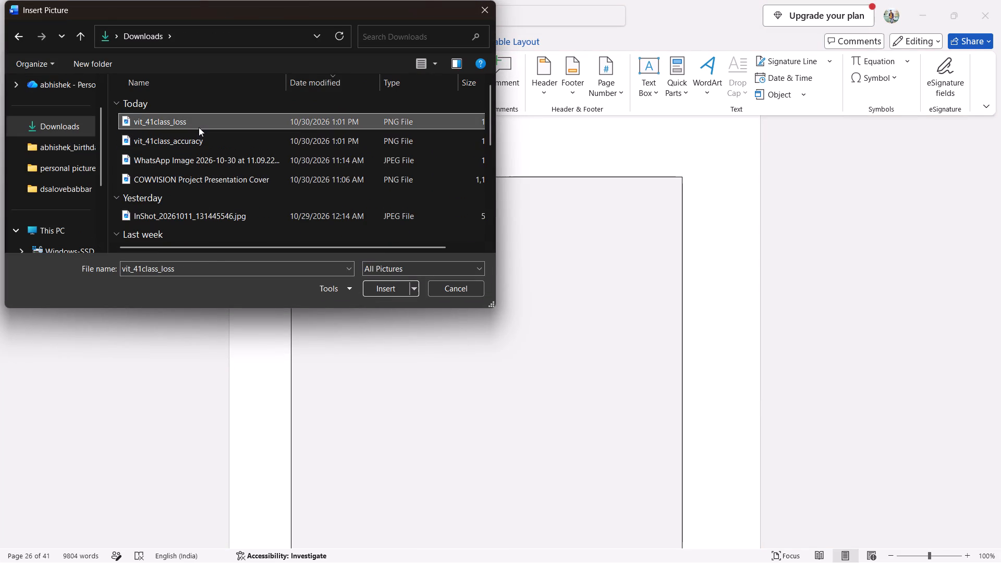
pyautogui.hotkey('shift', 'Down')
pyautogui.press('Return')
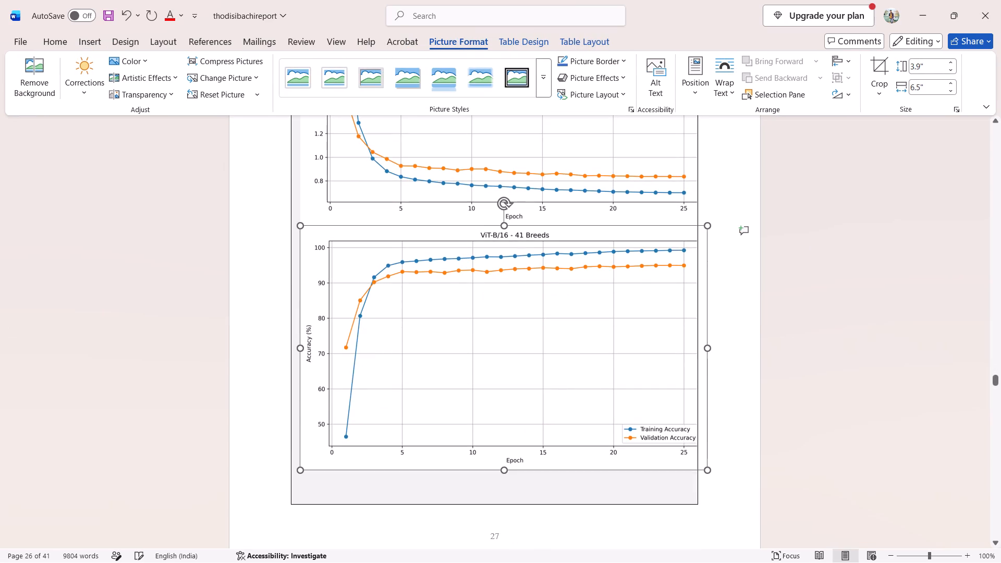
# Check the placement of the inserted loss and accuracy graphs relative to the 4.1 Graphs / Output Screens heading.
pyautogui.scroll(1, 314, 155)
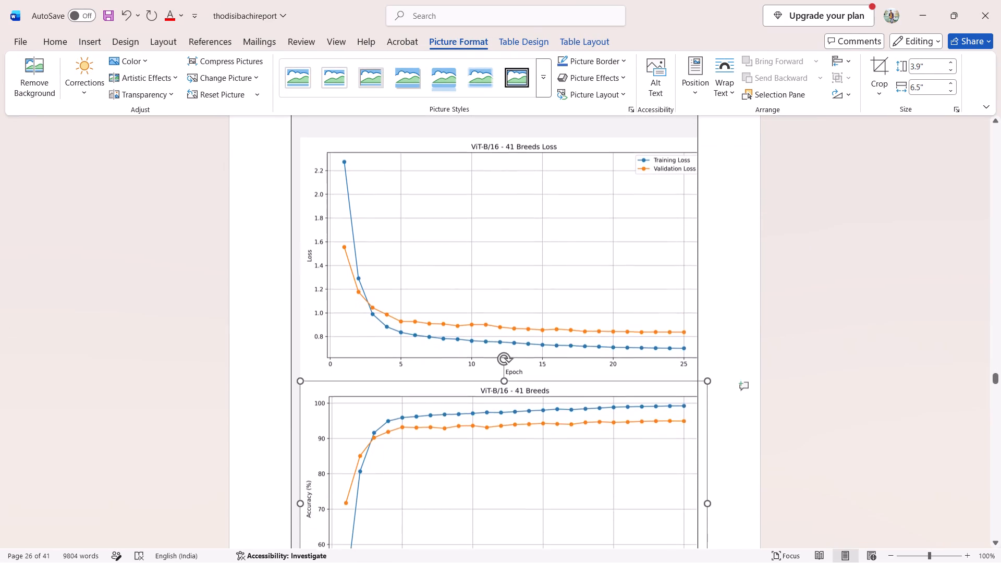
pyautogui.scroll(2, 314, 155)
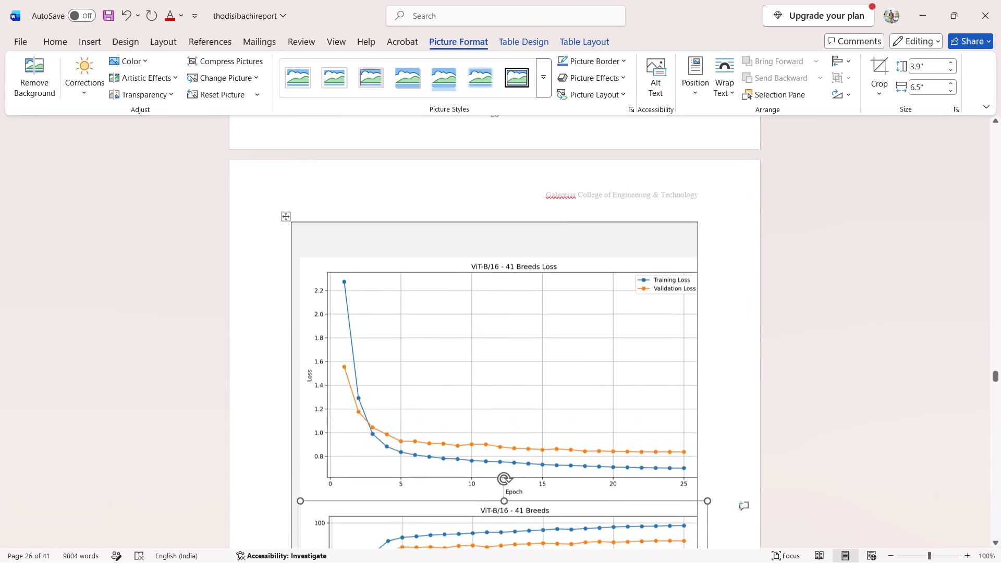
pyautogui.scroll(8, 314, 155)
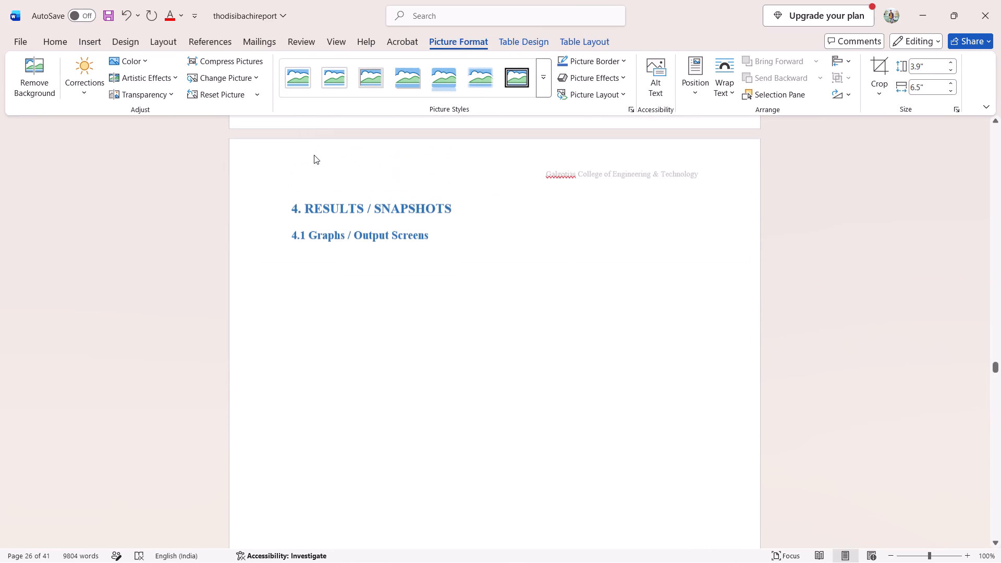
pyautogui.scroll(-1, 314, 155)
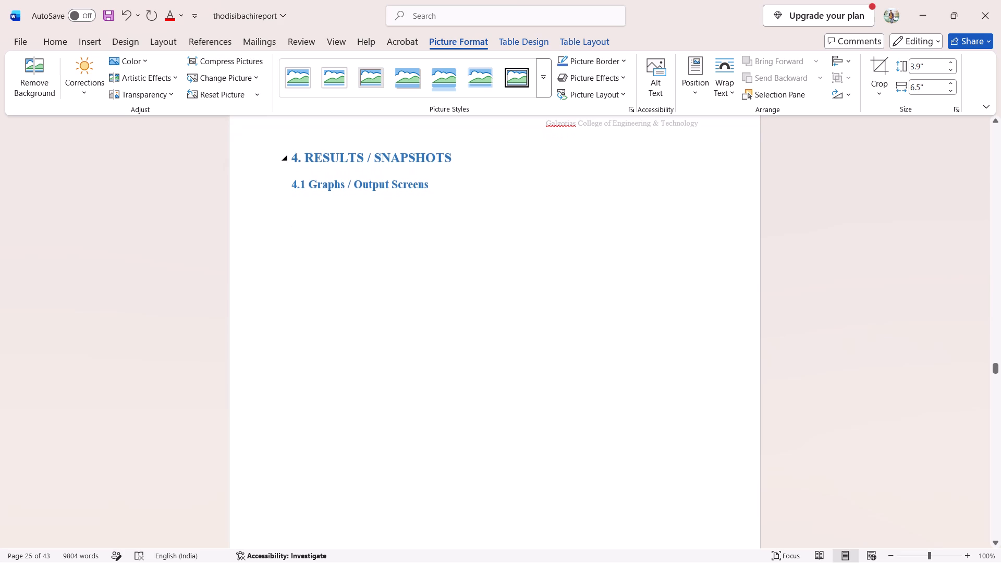
pyautogui.scroll(-6, 314, 155)
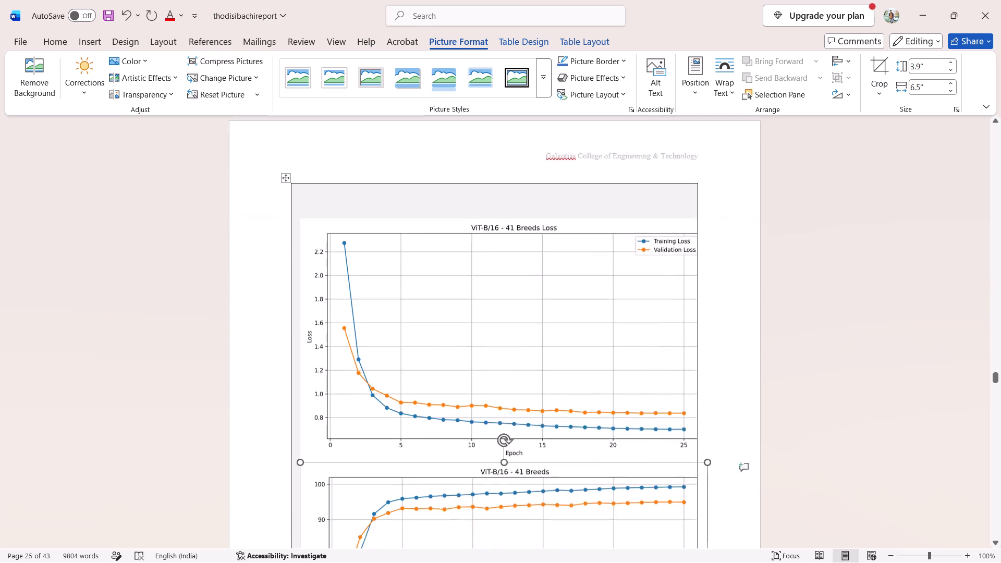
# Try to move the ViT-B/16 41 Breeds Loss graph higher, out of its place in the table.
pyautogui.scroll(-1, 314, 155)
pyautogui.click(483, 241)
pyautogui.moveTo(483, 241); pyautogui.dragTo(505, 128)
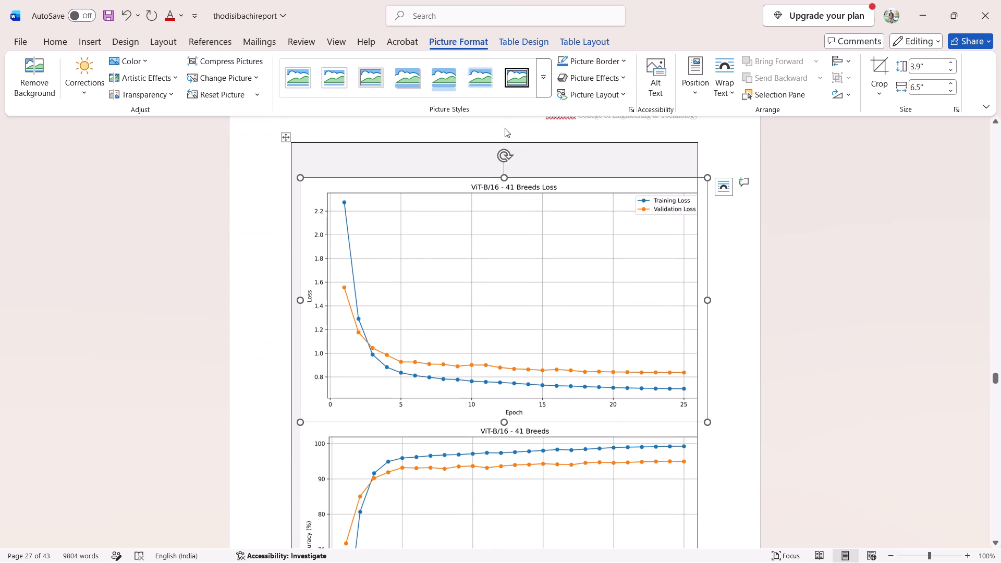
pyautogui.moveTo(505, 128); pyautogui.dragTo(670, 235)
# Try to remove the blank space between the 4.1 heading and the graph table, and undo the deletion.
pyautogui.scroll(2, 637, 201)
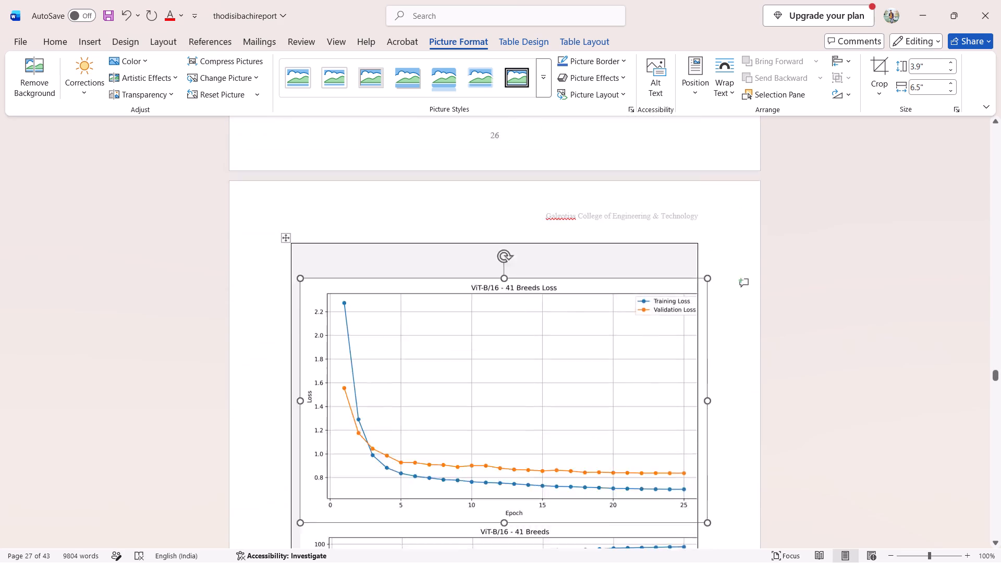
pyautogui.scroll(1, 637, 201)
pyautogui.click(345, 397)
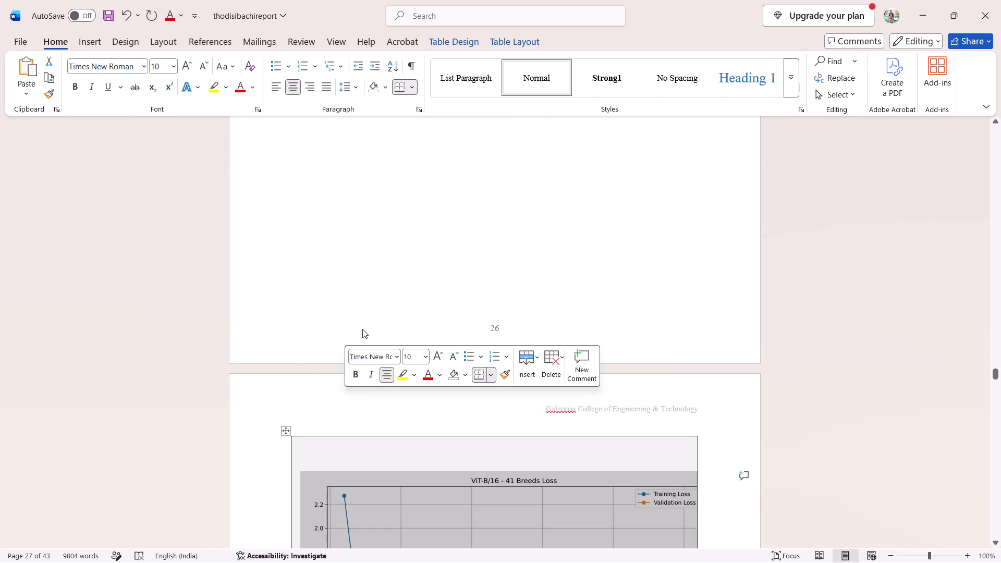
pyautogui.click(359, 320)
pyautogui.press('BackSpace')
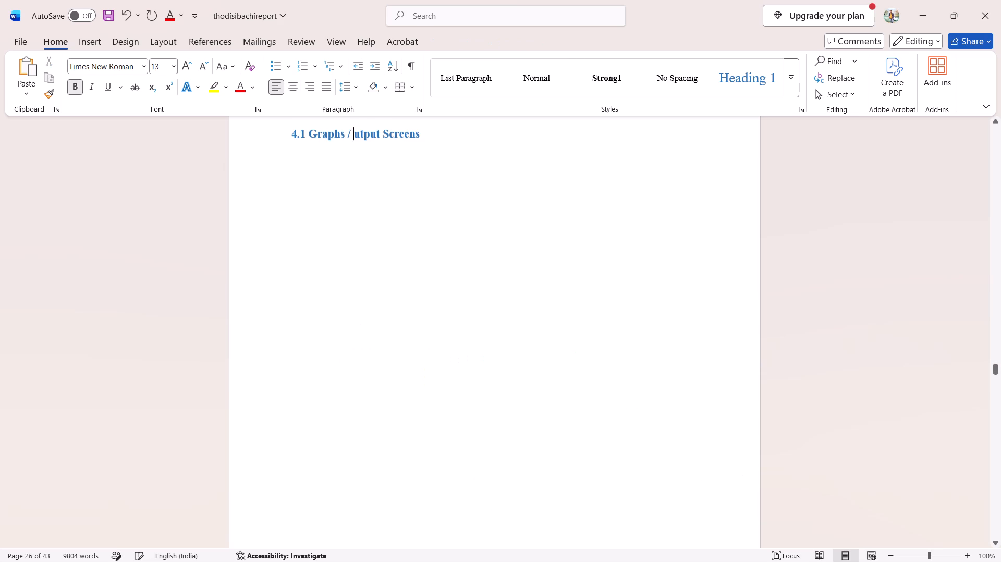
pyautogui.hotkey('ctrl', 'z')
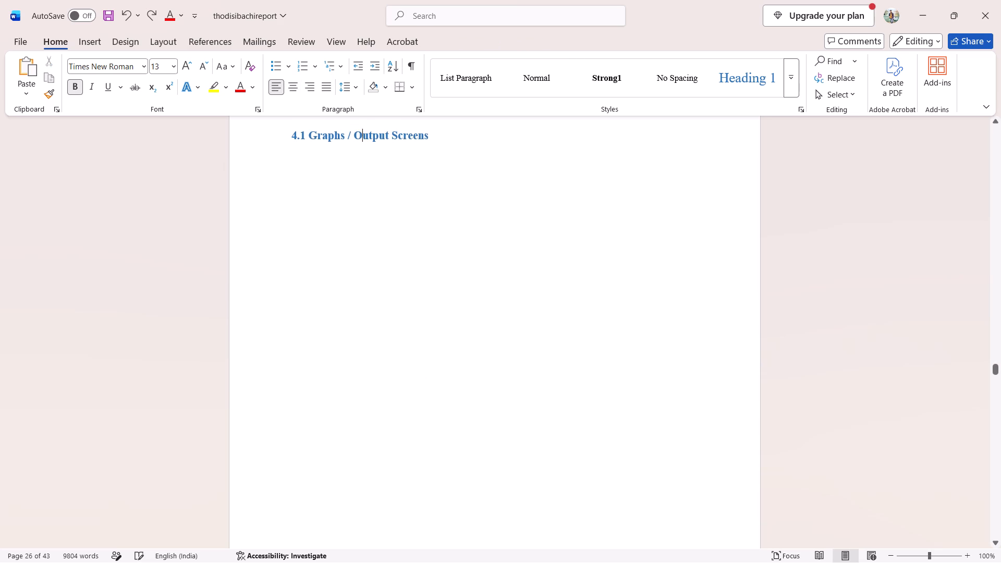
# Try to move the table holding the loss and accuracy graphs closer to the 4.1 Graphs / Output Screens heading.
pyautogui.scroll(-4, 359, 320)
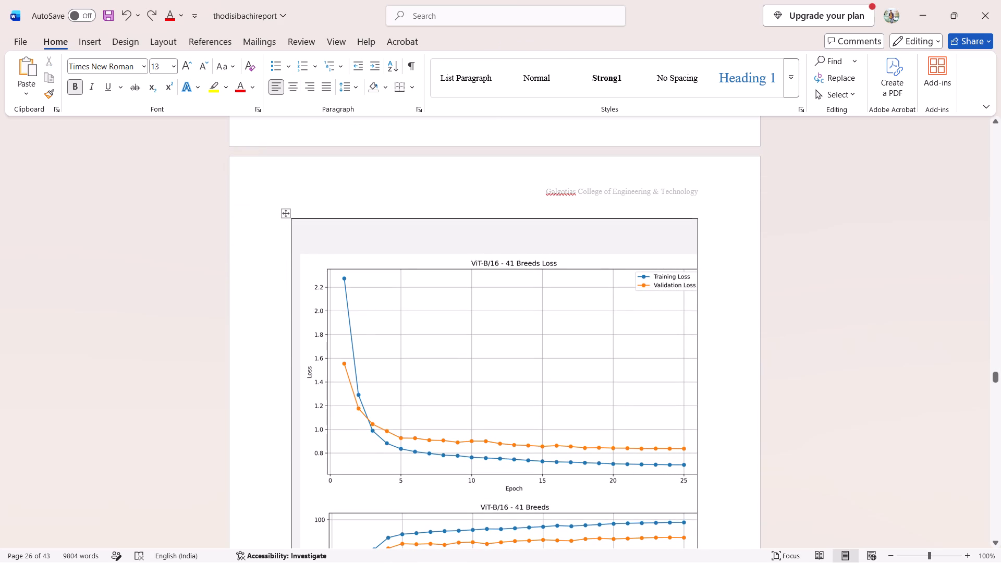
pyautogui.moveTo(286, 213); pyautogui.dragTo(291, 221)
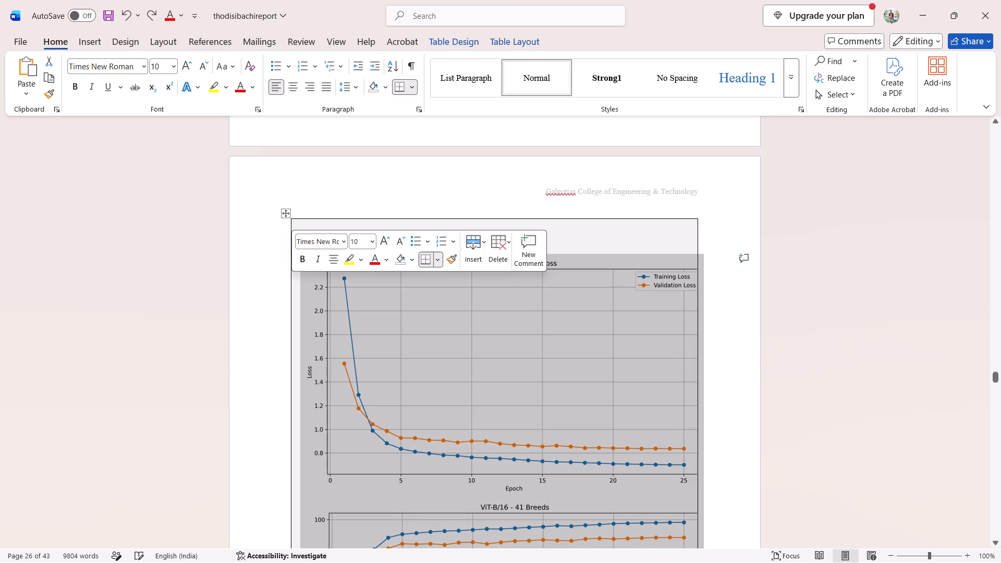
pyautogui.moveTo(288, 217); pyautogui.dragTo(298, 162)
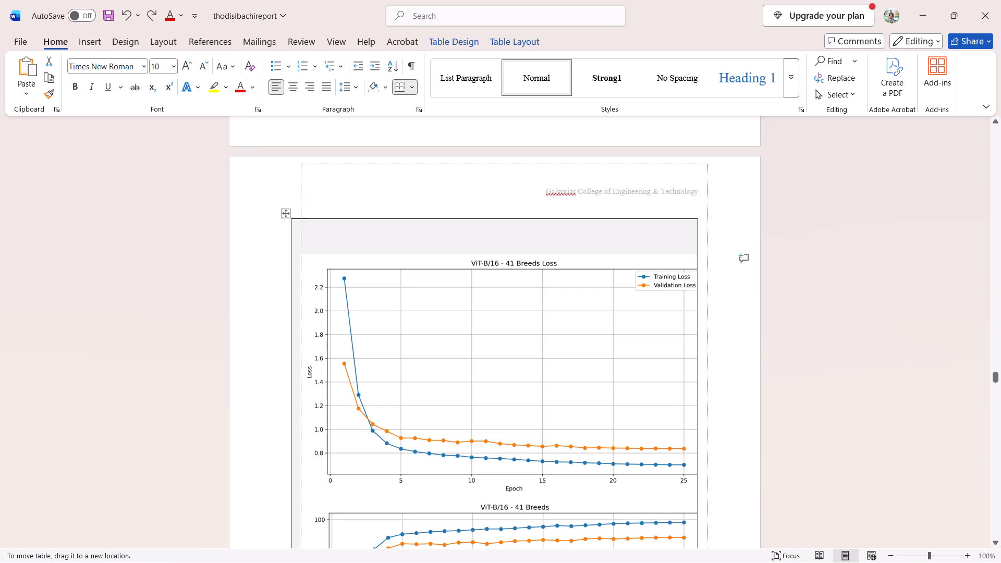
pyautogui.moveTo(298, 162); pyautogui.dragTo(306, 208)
# Check where the graph table, the 4.1 heading and the Fig 4.1 caption sit across the section 4 pages.
pyautogui.scroll(9, 306, 208)
pyautogui.scroll(-1, 306, 208)
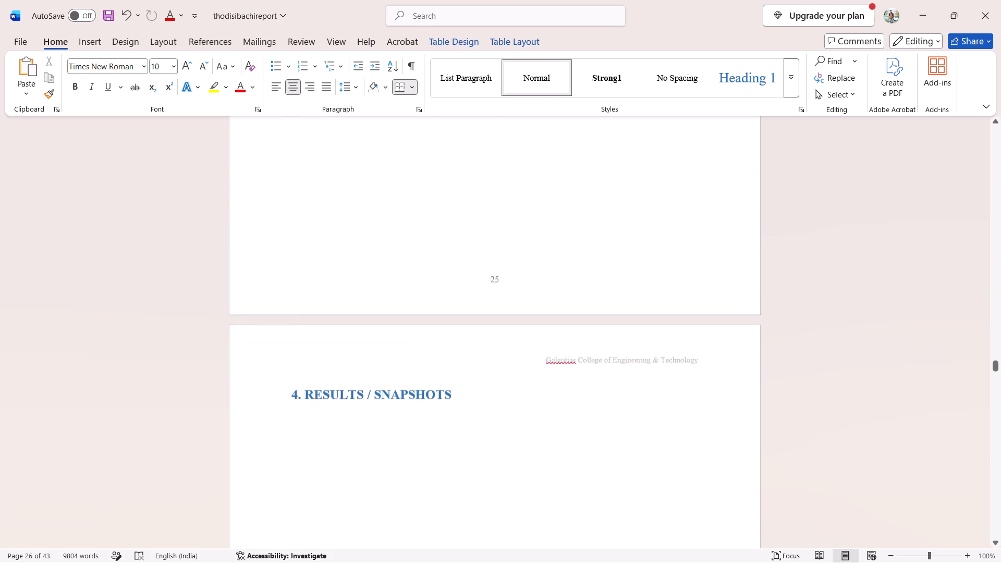
pyautogui.scroll(-1, 306, 208)
pyautogui.scroll(6, 306, 208)
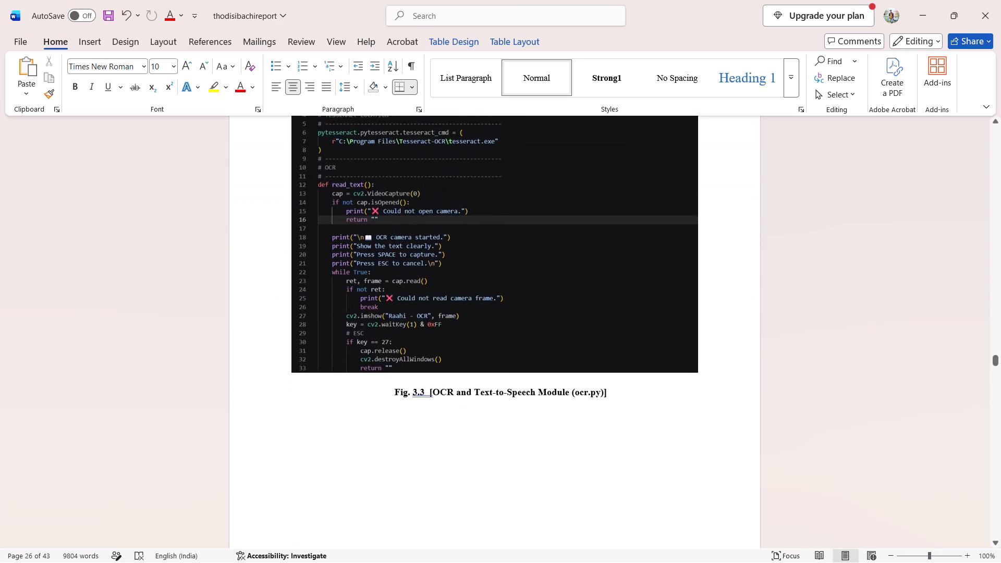
pyautogui.scroll(-9, 306, 208)
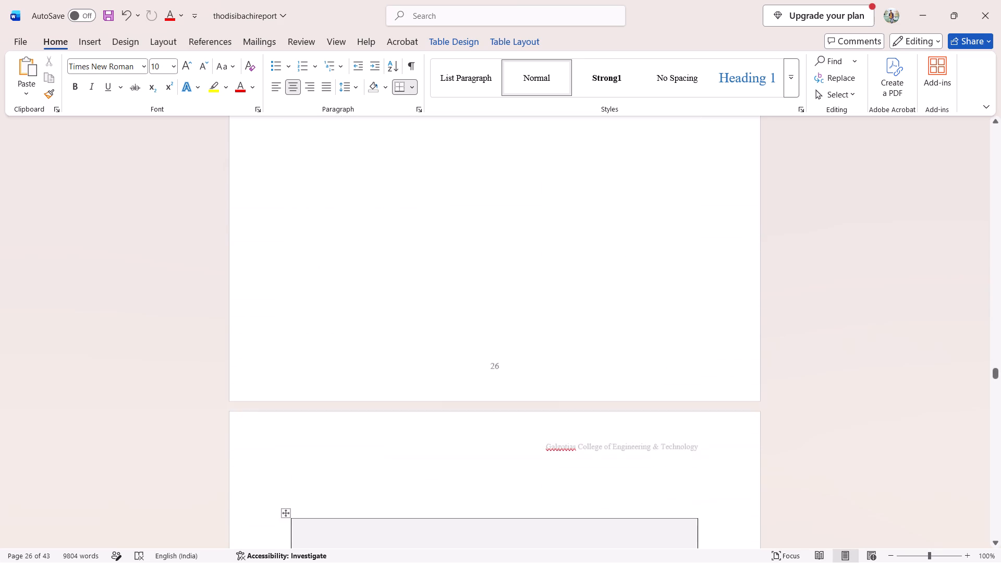
pyautogui.scroll(-4, 306, 208)
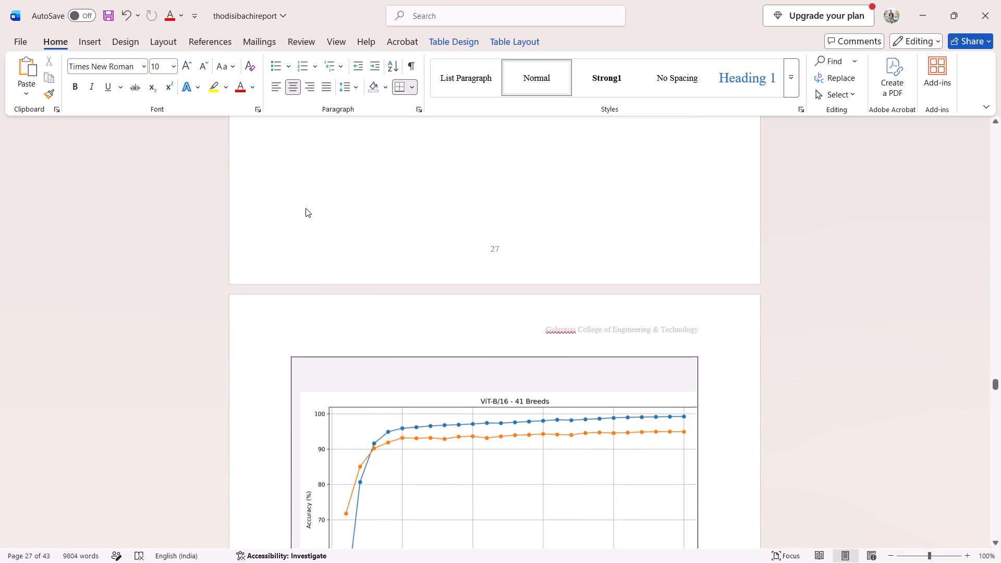
pyautogui.scroll(-3, 306, 208)
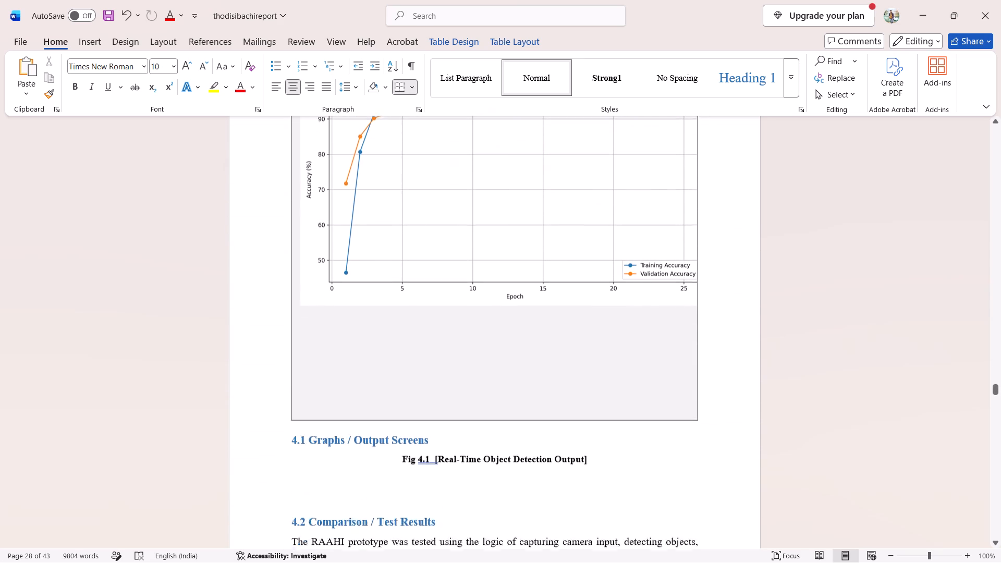
pyautogui.scroll(-2, 306, 208)
pyautogui.scroll(1, 306, 208)
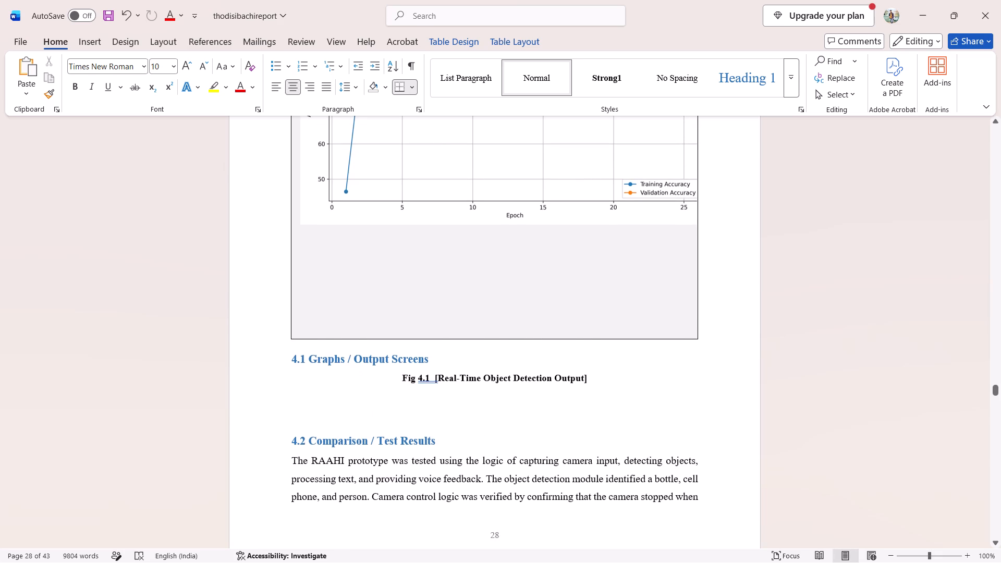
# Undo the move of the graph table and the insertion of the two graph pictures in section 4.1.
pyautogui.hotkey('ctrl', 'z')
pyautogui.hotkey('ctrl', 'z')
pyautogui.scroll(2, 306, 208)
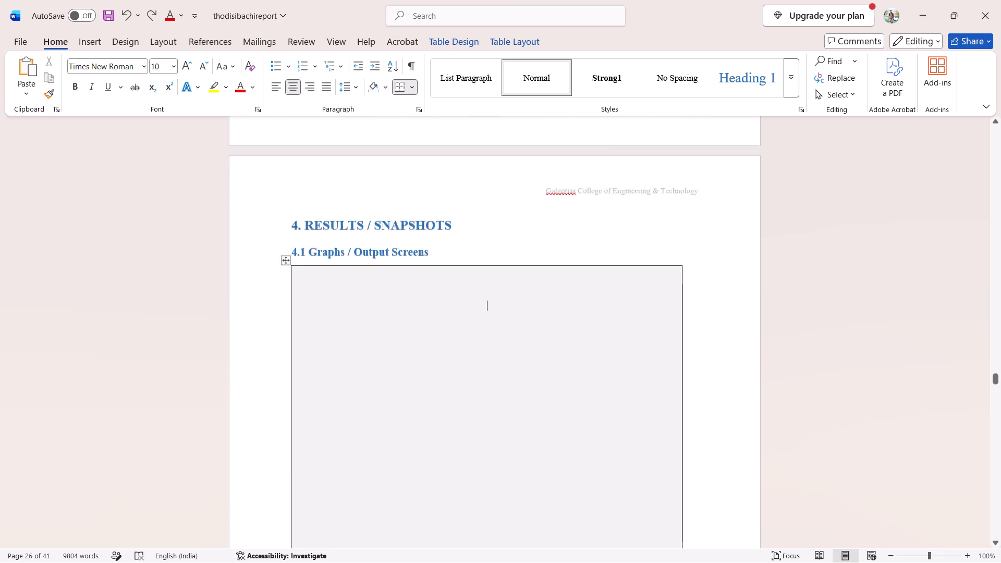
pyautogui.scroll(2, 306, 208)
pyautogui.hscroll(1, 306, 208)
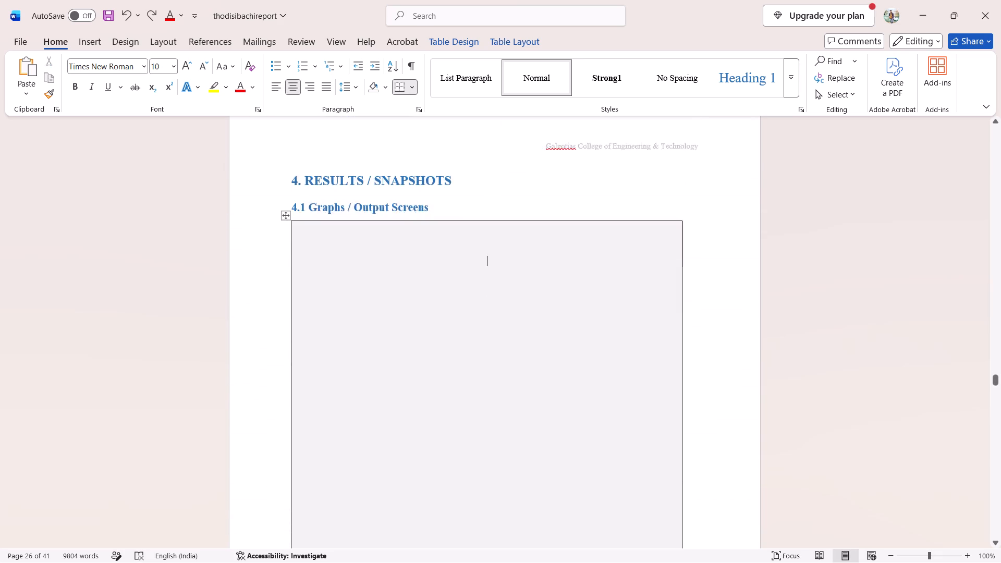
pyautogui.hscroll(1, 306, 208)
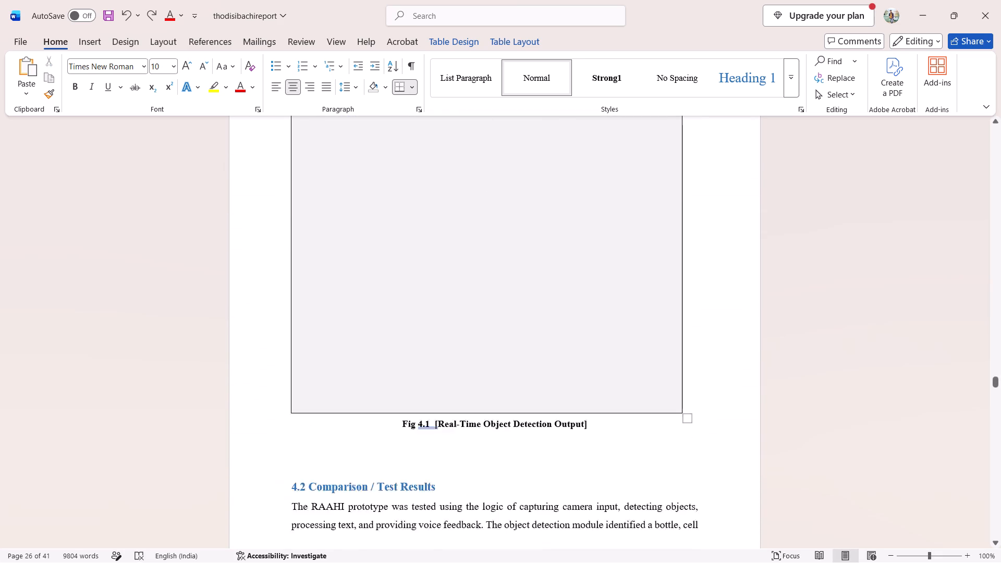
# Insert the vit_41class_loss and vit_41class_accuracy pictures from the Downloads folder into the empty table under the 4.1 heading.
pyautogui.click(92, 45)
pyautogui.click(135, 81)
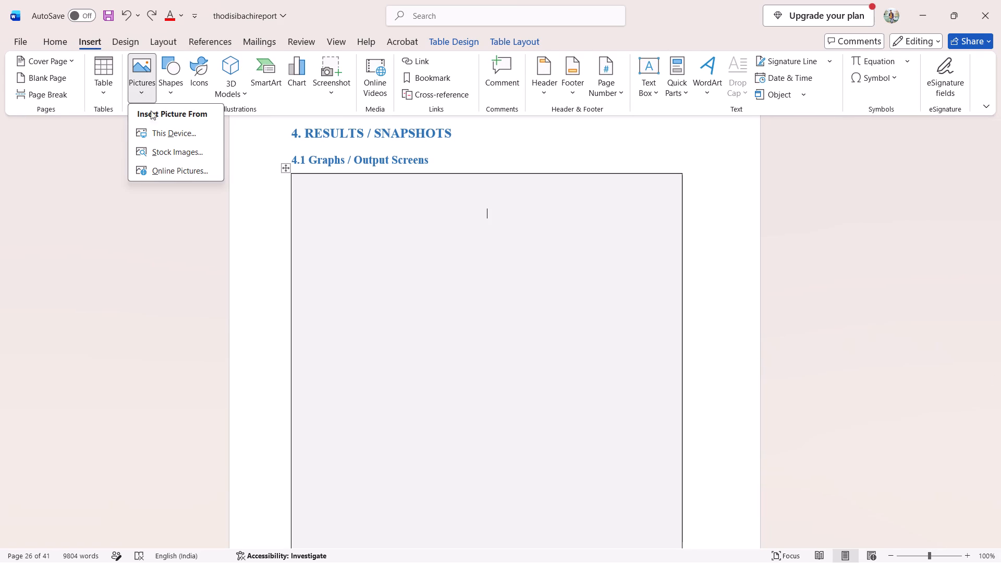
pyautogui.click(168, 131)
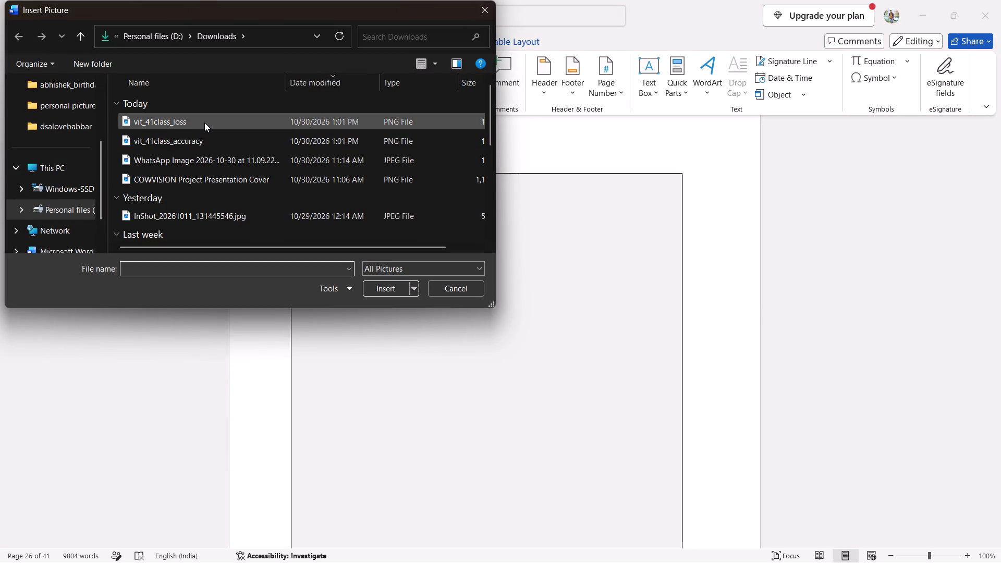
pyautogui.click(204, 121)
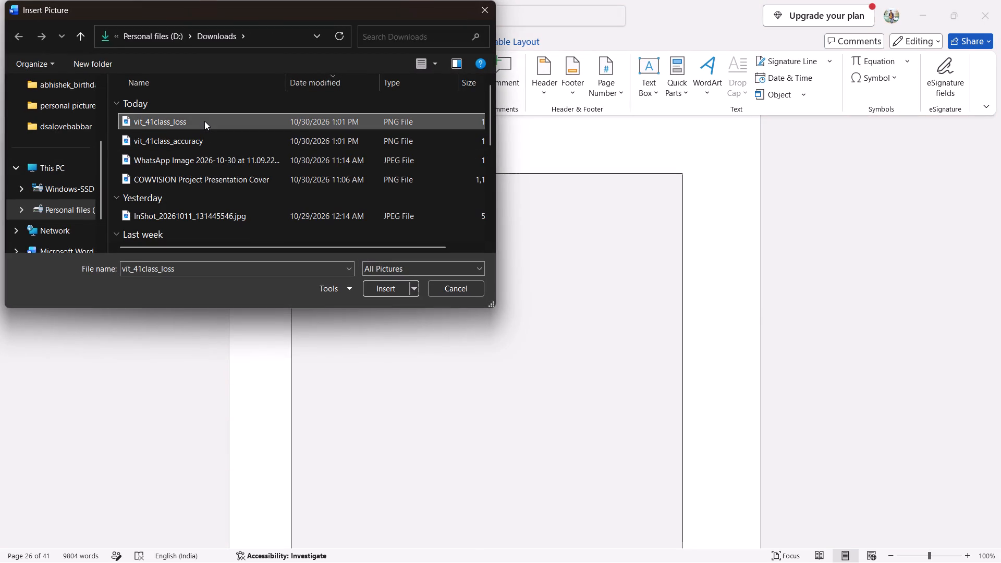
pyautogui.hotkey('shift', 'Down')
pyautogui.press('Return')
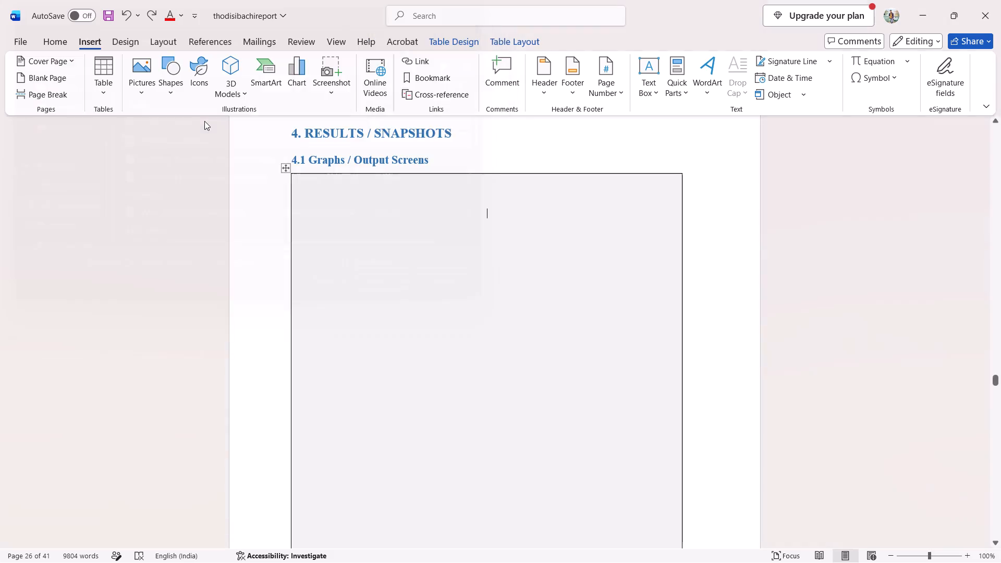
# Check the page placement of the inserted graphs relative to the 4.1 heading and the Fig 4.1 caption.
pyautogui.scroll(8, 204, 121)
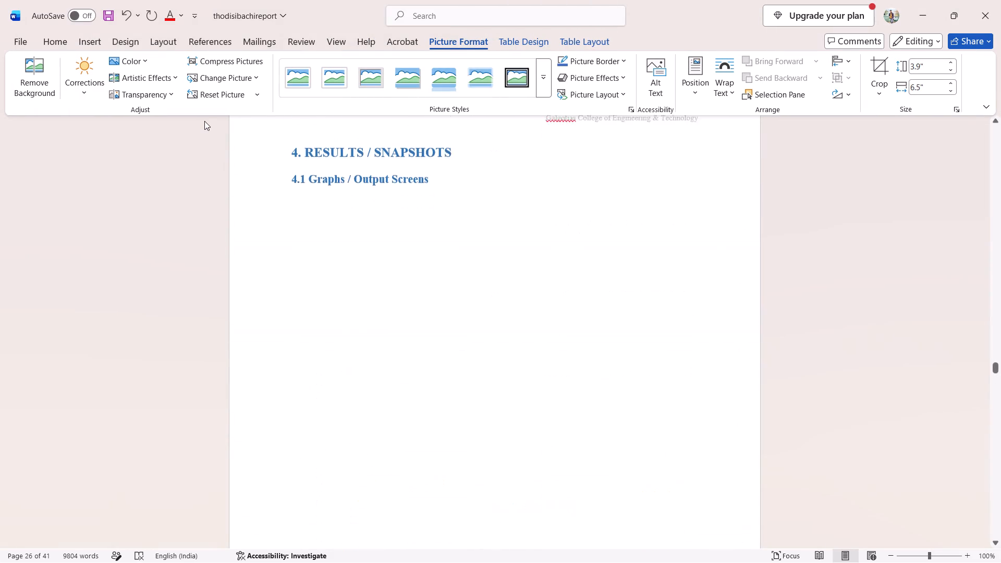
pyautogui.scroll(3, 204, 121)
pyautogui.scroll(-3, 204, 121)
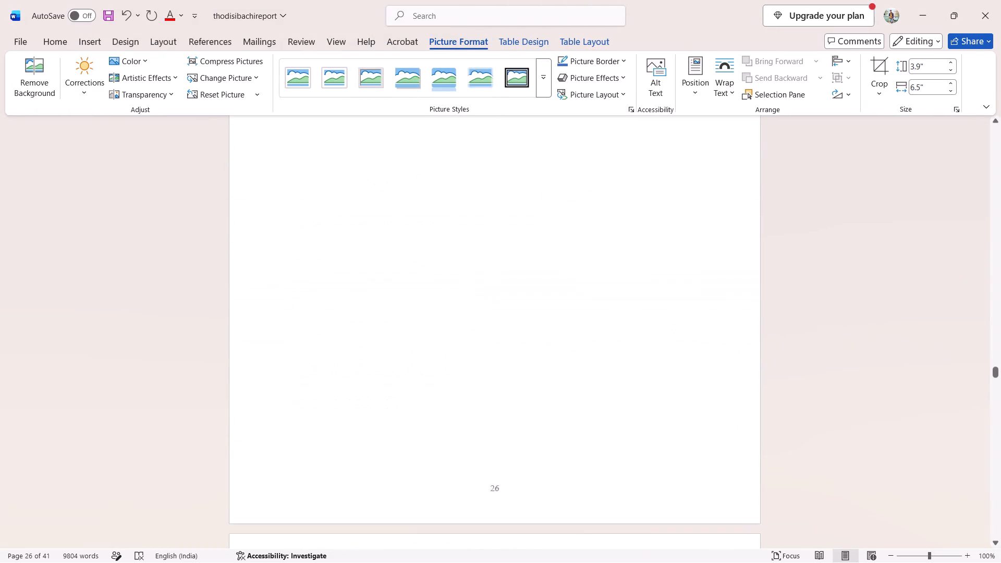
pyautogui.scroll(-5, 204, 121)
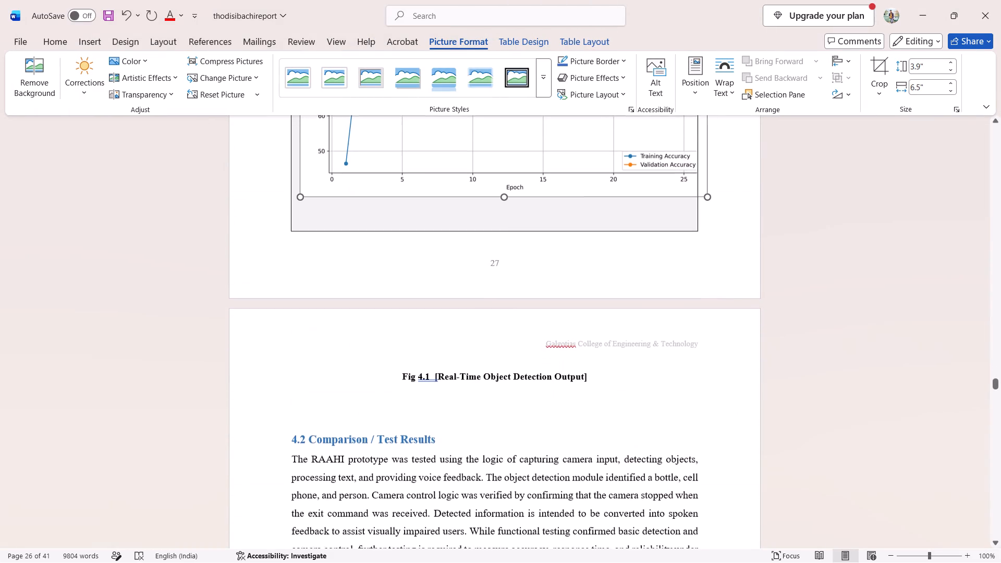
pyautogui.scroll(-3, 204, 121)
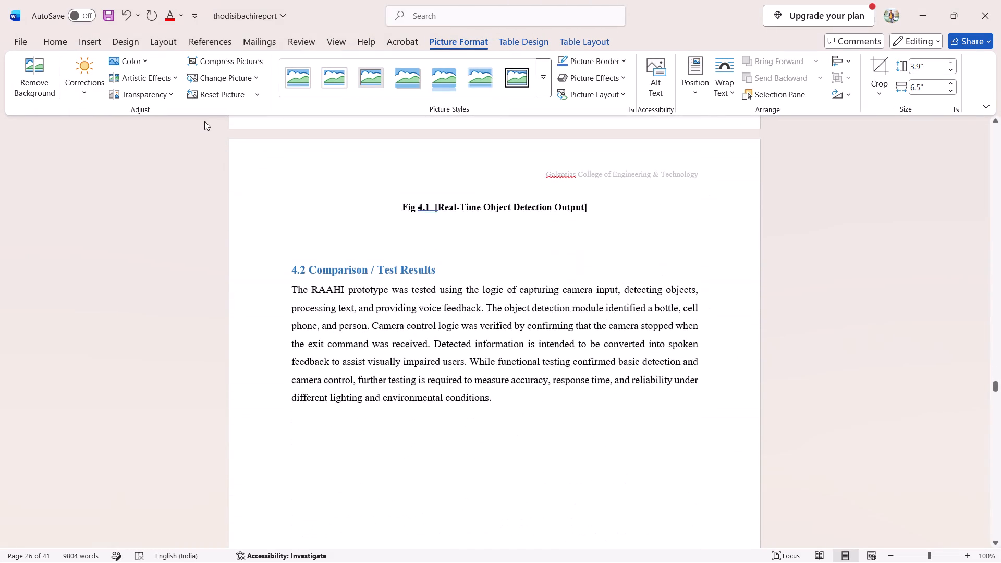
pyautogui.hscroll(1, 204, 121)
pyautogui.scroll(1, 204, 121)
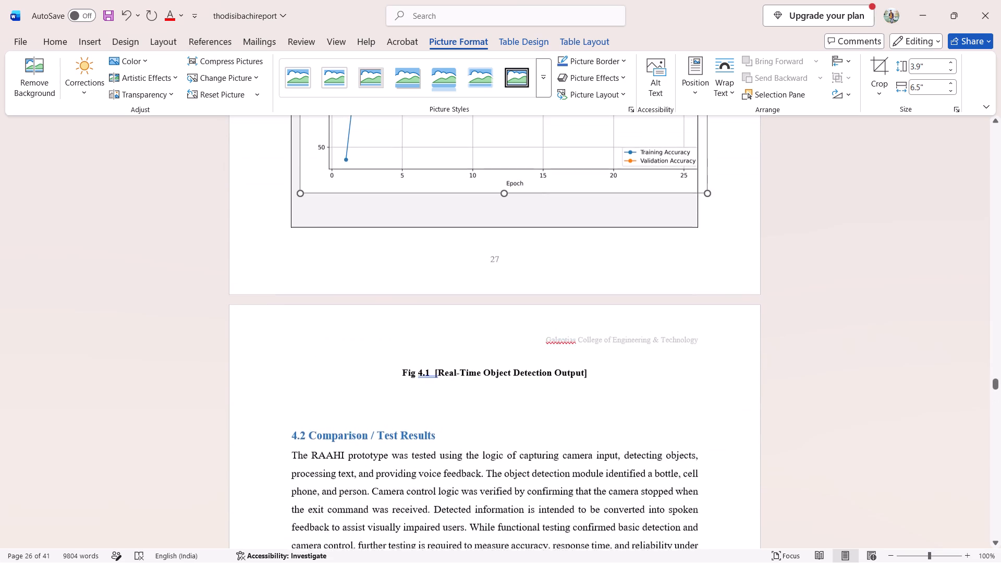
pyautogui.scroll(4, 204, 121)
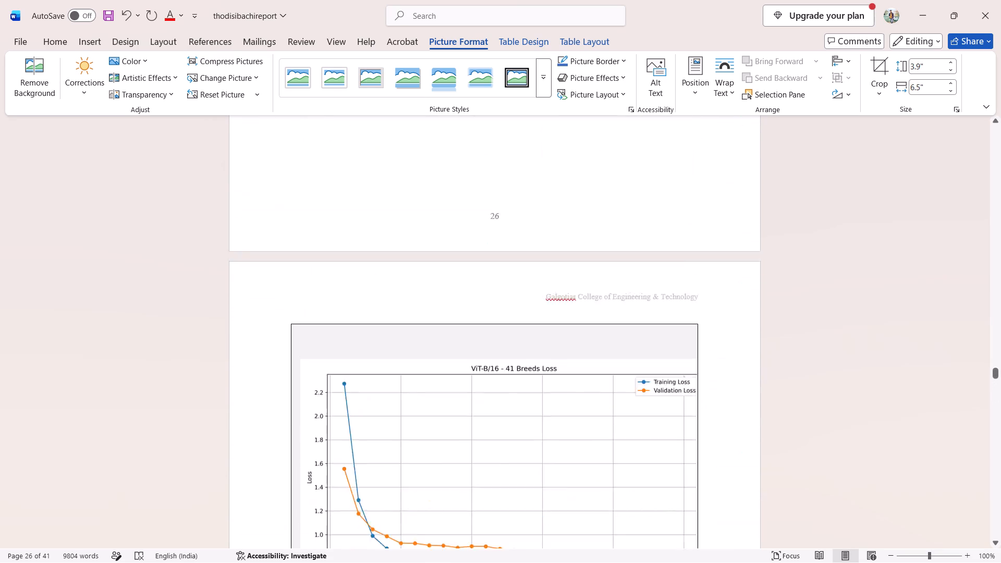
pyautogui.scroll(1, 204, 121)
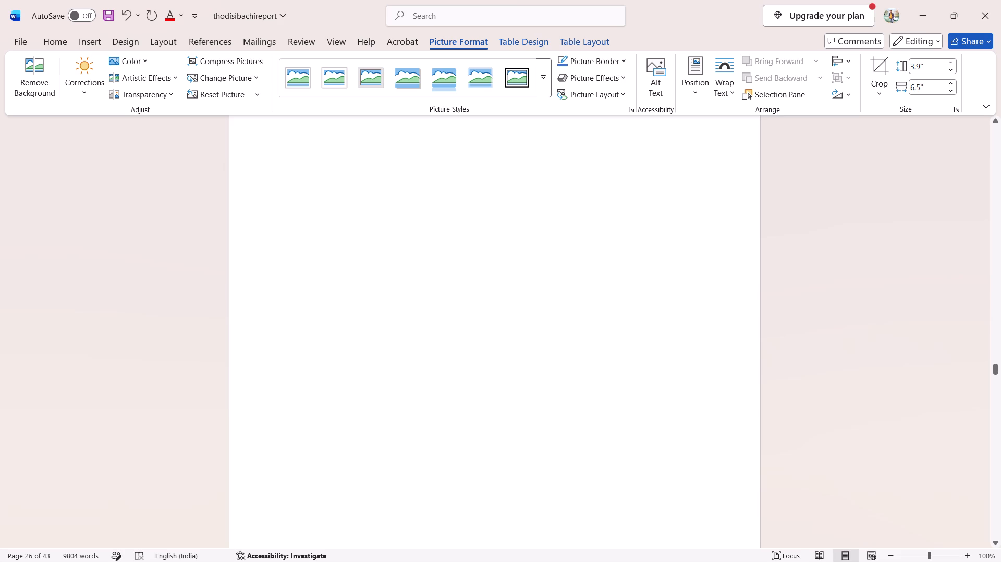
pyautogui.scroll(3, 204, 121)
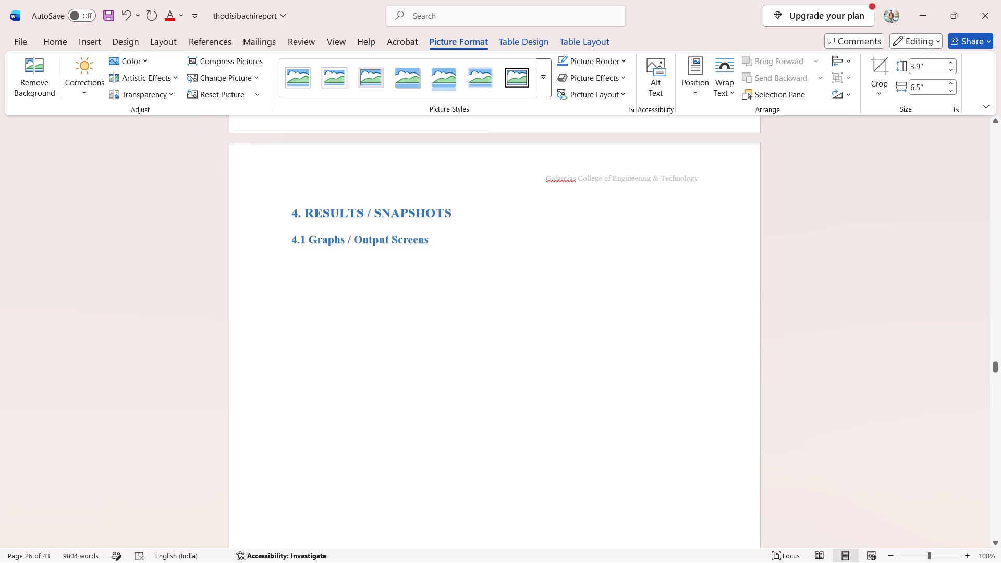
pyautogui.scroll(1, 204, 121)
pyautogui.scroll(-2, 204, 121)
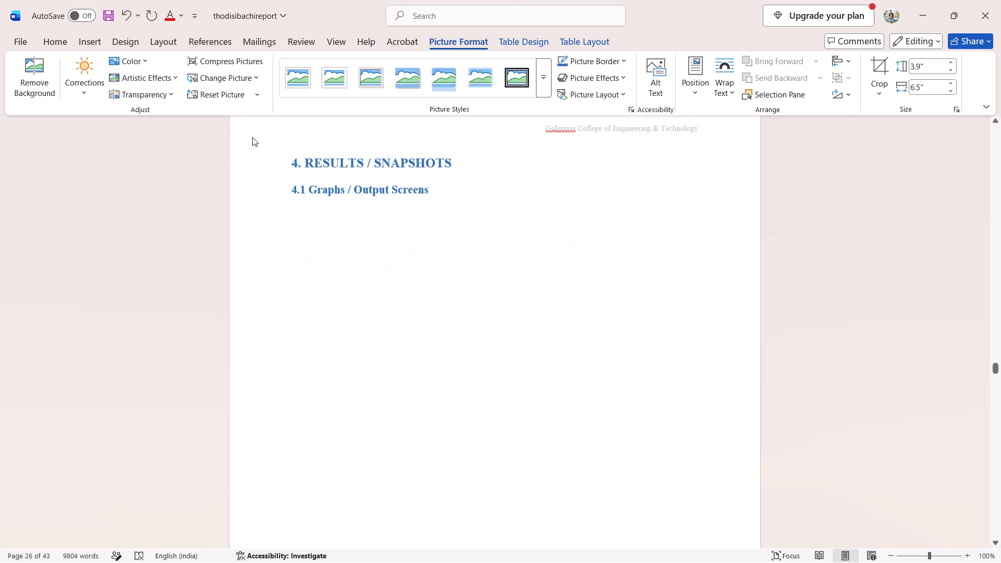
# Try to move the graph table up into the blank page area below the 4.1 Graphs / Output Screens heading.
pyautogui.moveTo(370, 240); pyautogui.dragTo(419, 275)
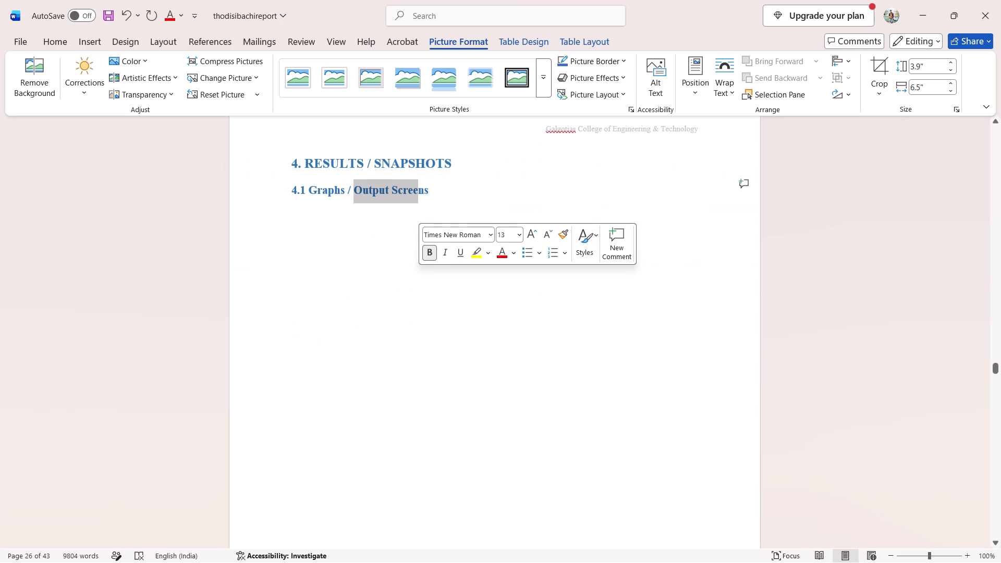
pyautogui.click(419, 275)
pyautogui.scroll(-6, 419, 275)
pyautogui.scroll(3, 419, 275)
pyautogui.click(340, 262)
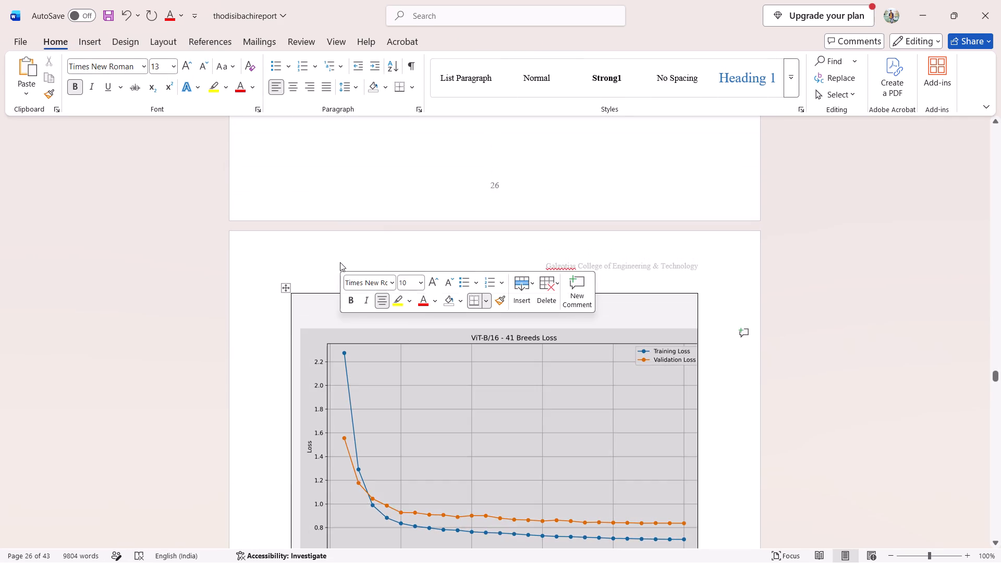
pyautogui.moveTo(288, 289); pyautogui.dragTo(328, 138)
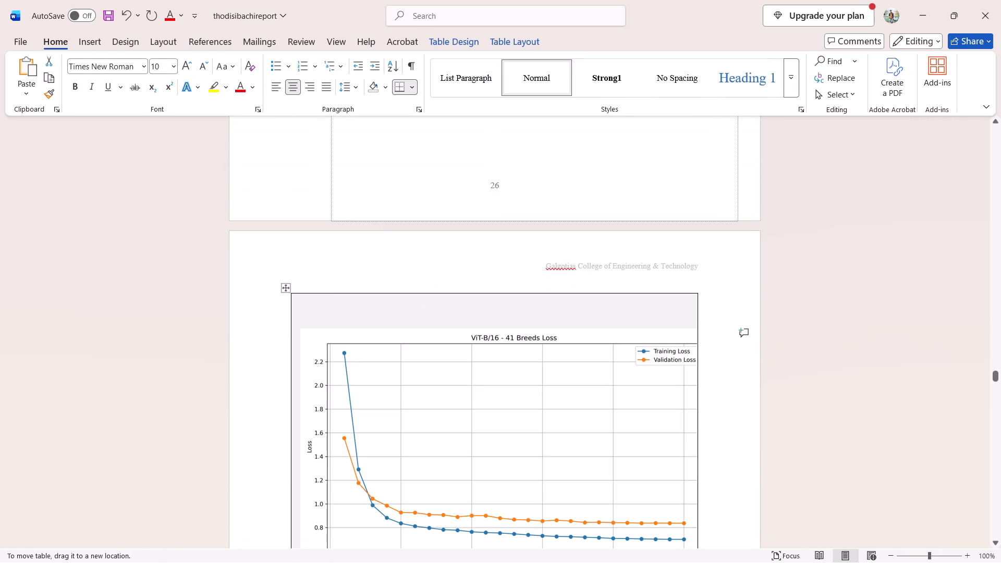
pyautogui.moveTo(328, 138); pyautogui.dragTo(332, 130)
# Check the layout of the section 4 headings and the graph table across the pages after the move.
pyautogui.scroll(5, 336, 215)
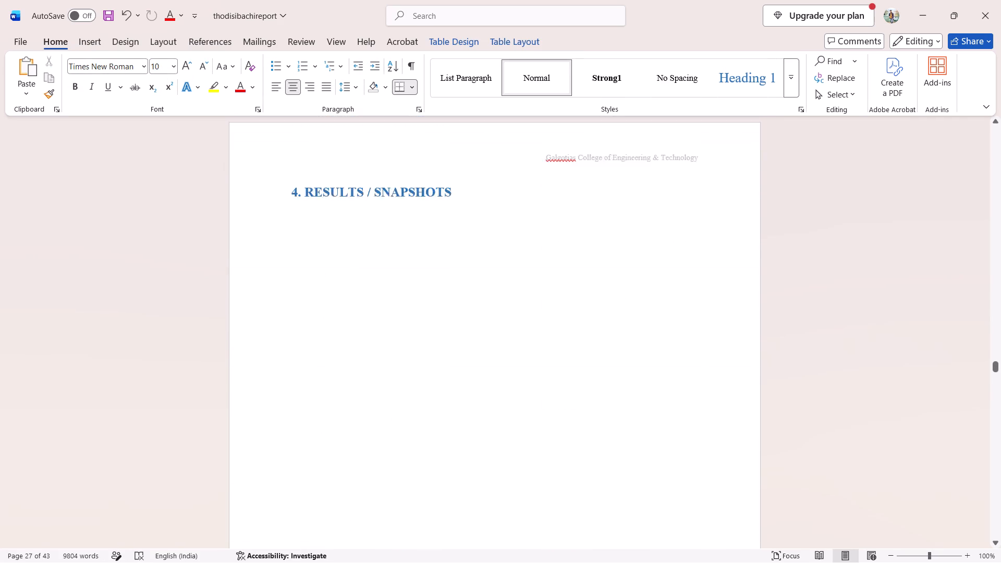
pyautogui.scroll(2, 336, 215)
pyautogui.scroll(-1, 336, 215)
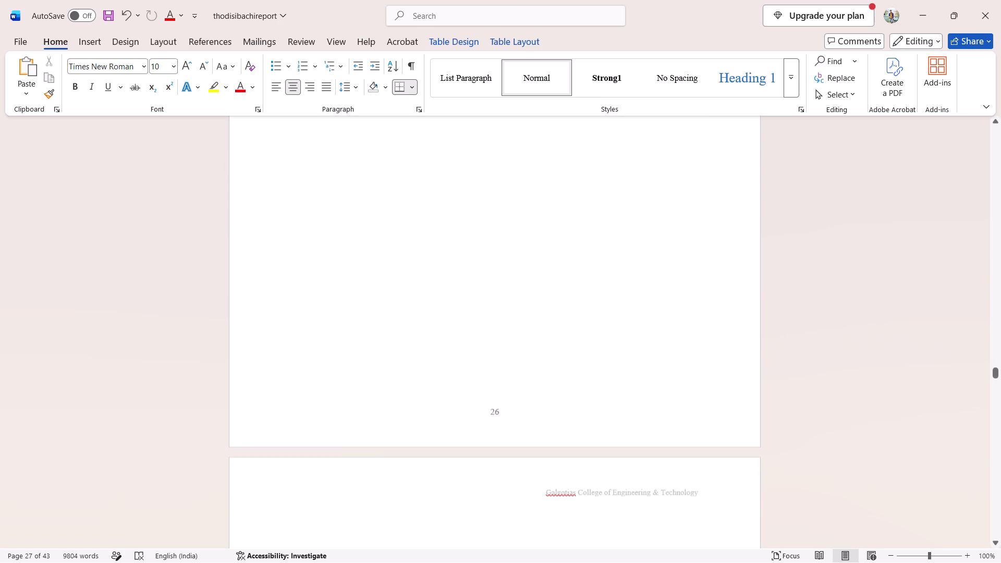
pyautogui.scroll(-7, 336, 215)
pyautogui.scroll(7, 336, 215)
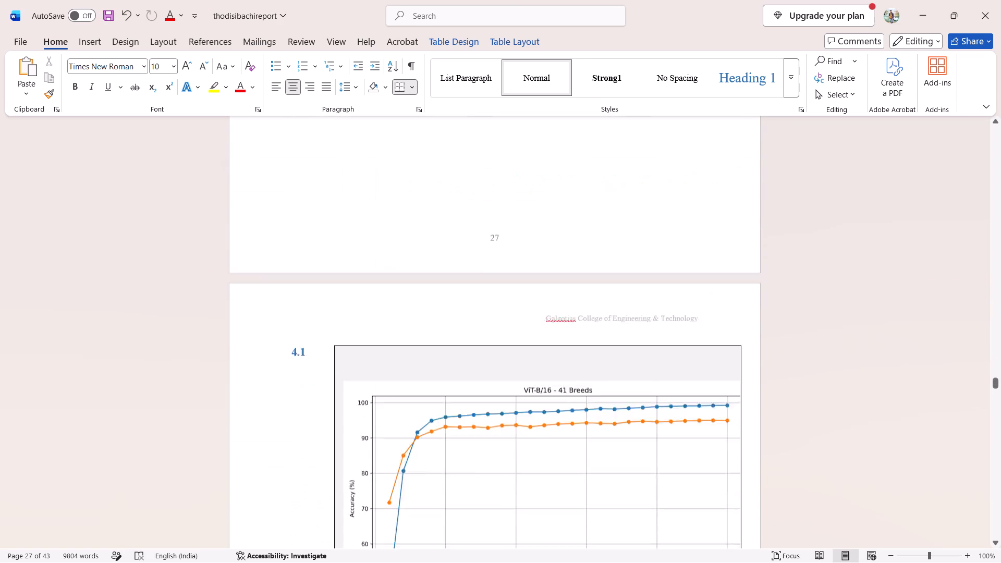
pyautogui.scroll(4, 336, 215)
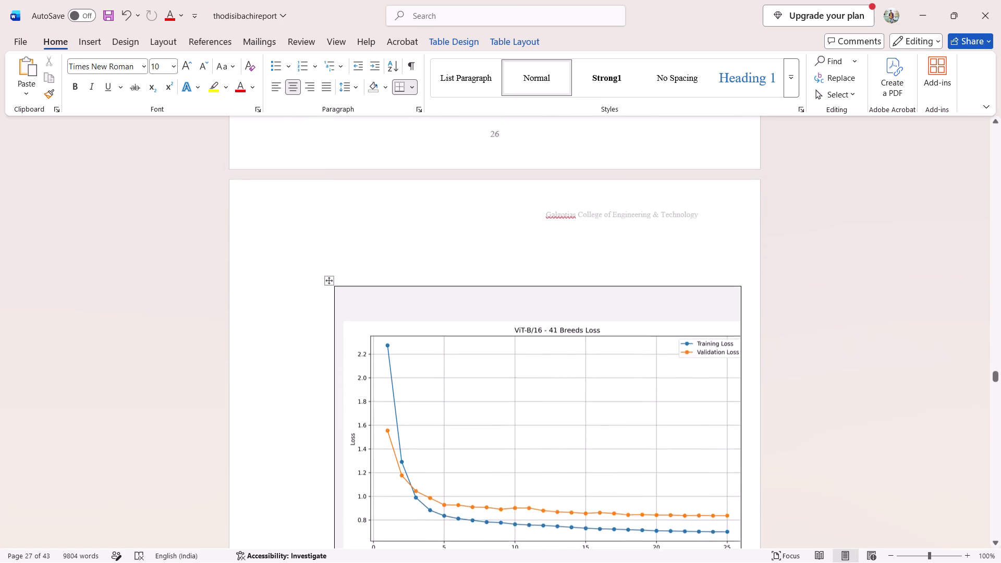
pyautogui.scroll(2, 336, 215)
pyautogui.scroll(-2, 336, 215)
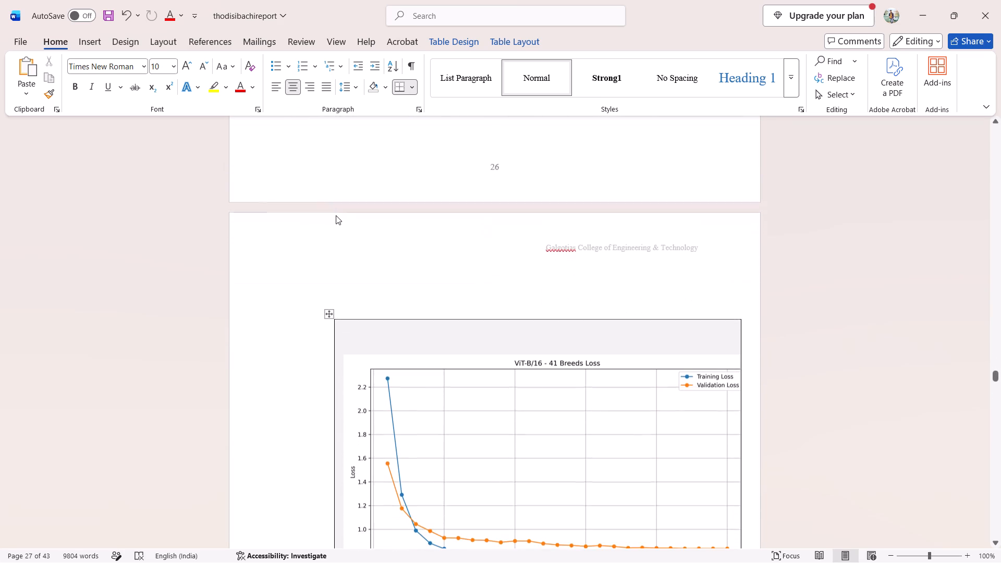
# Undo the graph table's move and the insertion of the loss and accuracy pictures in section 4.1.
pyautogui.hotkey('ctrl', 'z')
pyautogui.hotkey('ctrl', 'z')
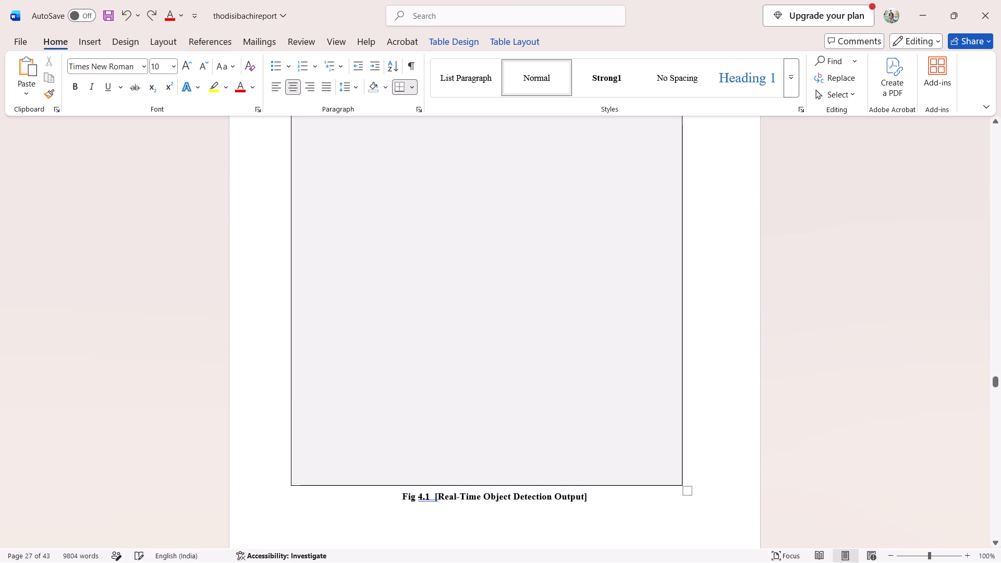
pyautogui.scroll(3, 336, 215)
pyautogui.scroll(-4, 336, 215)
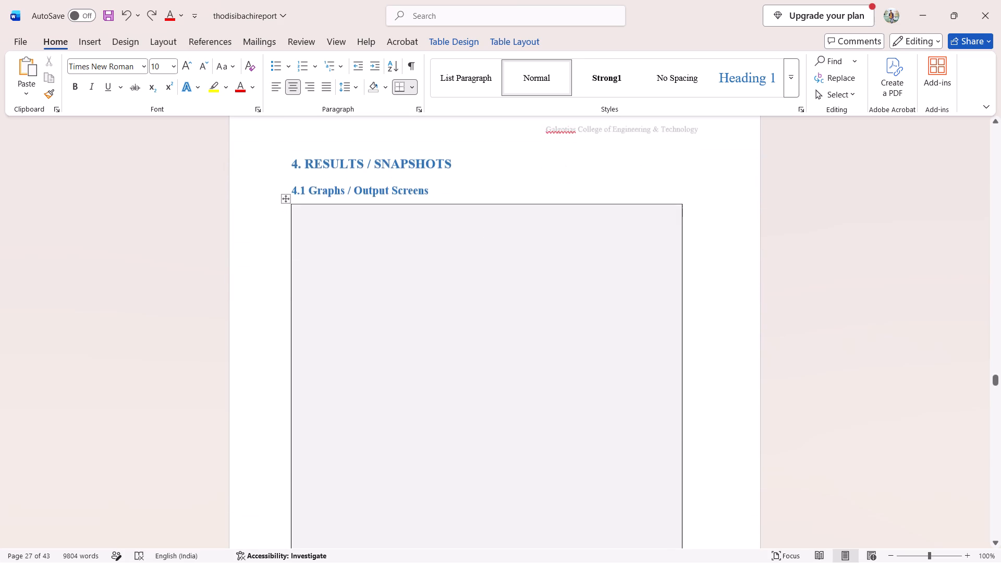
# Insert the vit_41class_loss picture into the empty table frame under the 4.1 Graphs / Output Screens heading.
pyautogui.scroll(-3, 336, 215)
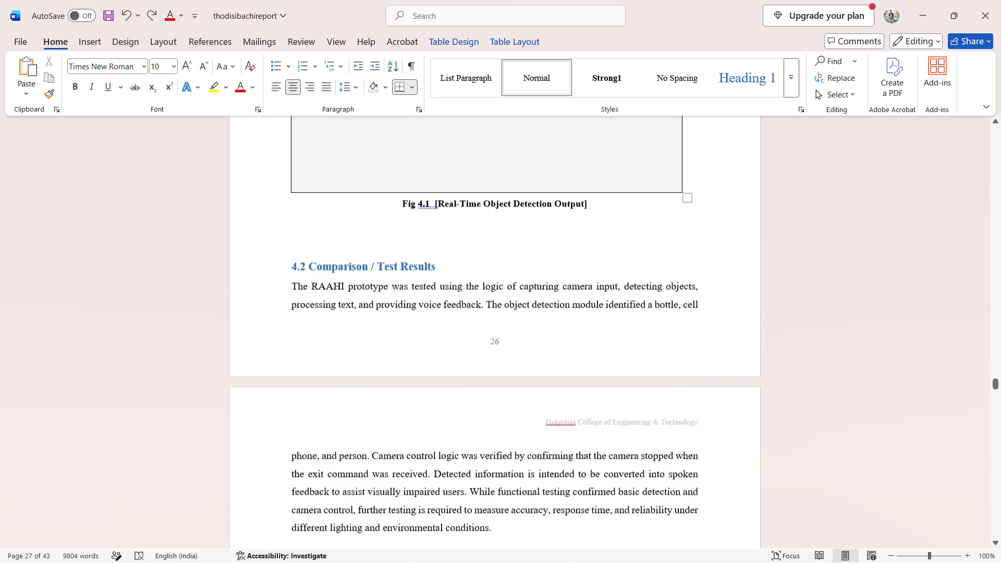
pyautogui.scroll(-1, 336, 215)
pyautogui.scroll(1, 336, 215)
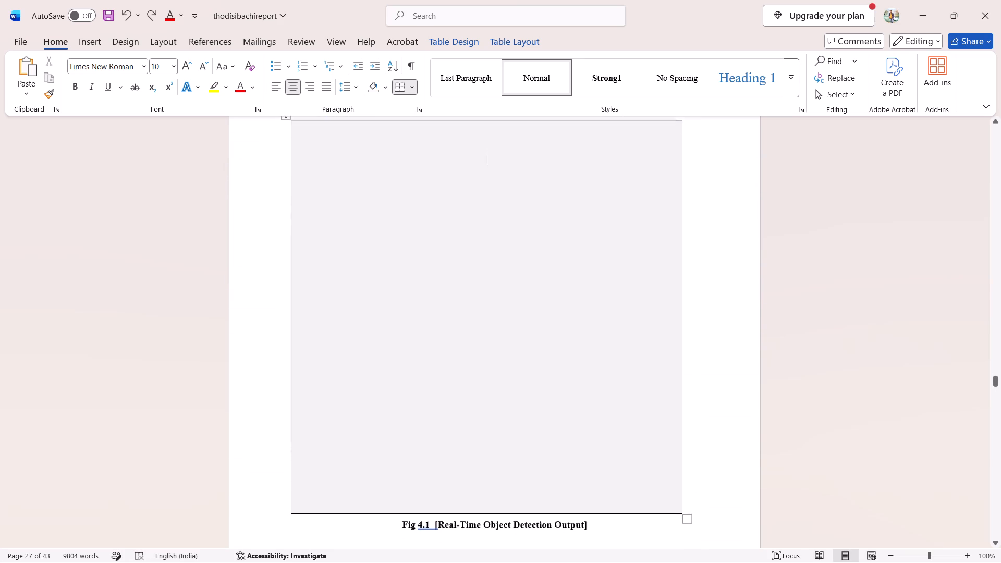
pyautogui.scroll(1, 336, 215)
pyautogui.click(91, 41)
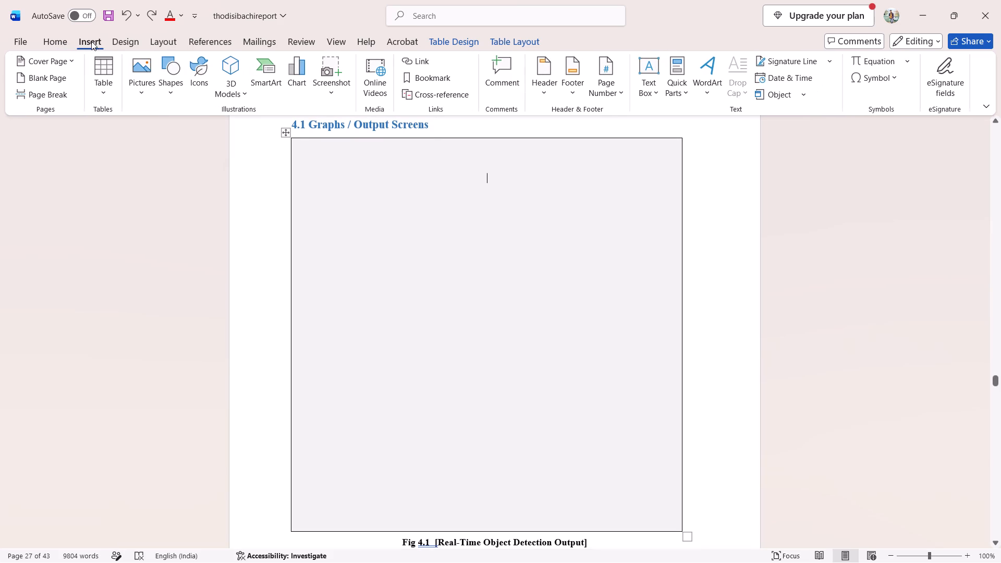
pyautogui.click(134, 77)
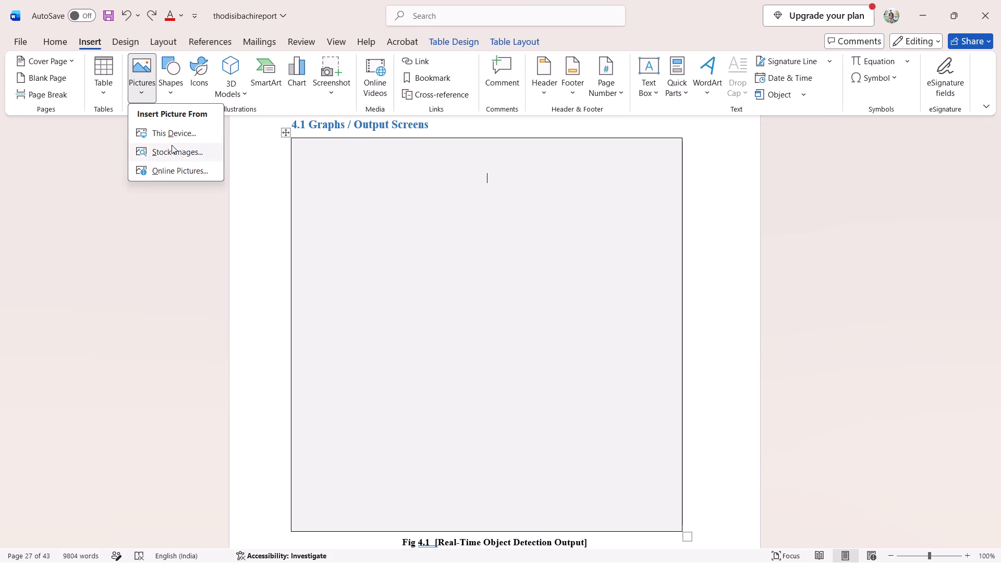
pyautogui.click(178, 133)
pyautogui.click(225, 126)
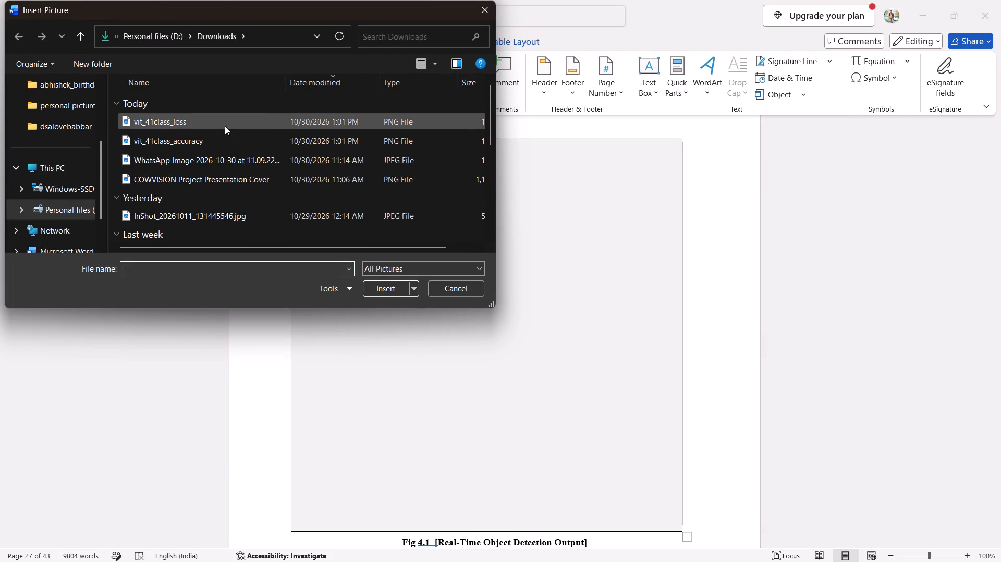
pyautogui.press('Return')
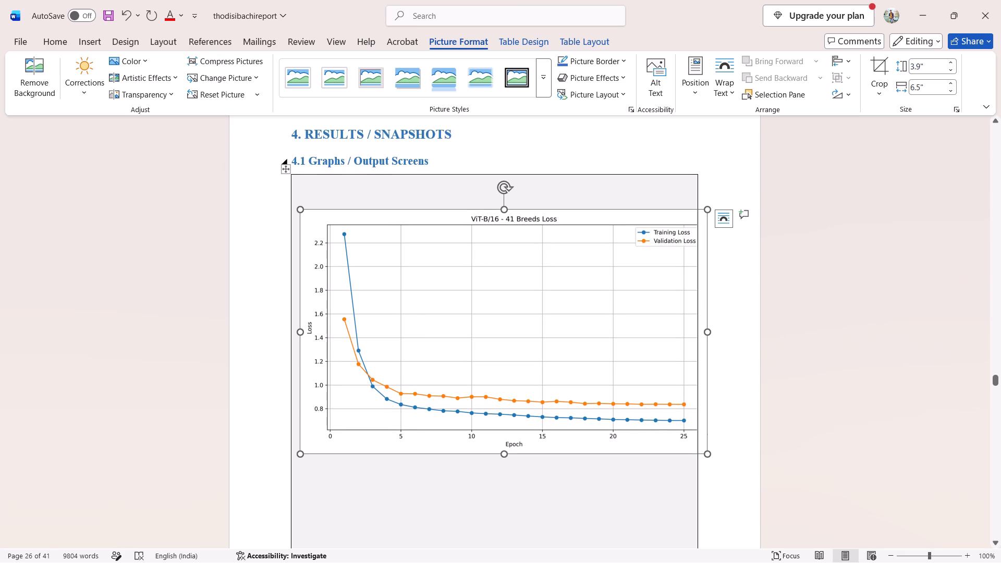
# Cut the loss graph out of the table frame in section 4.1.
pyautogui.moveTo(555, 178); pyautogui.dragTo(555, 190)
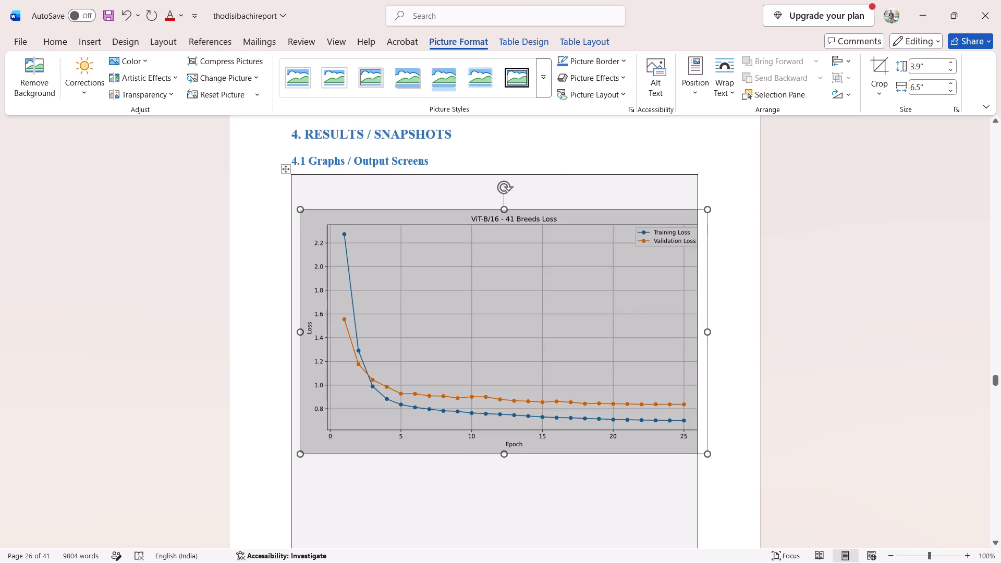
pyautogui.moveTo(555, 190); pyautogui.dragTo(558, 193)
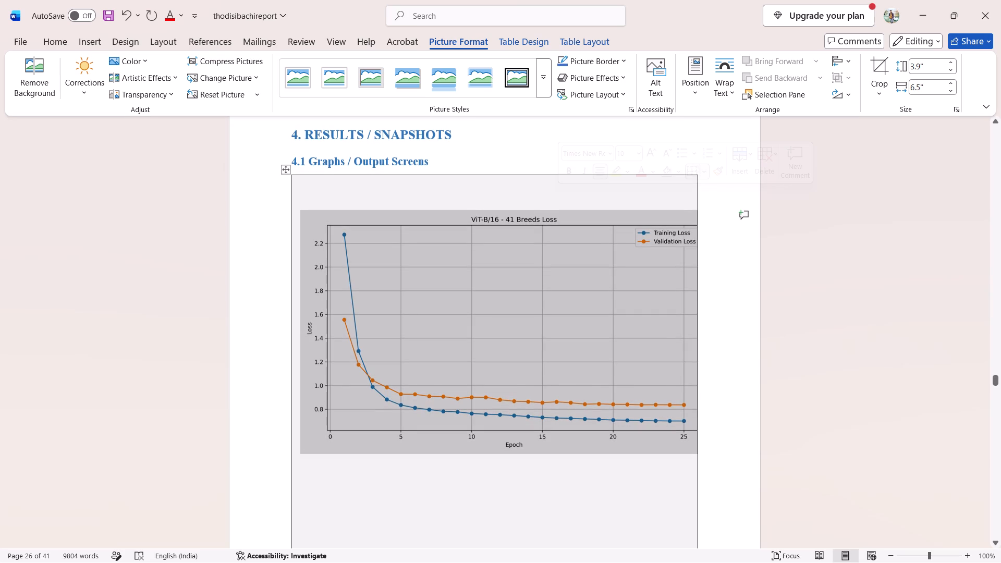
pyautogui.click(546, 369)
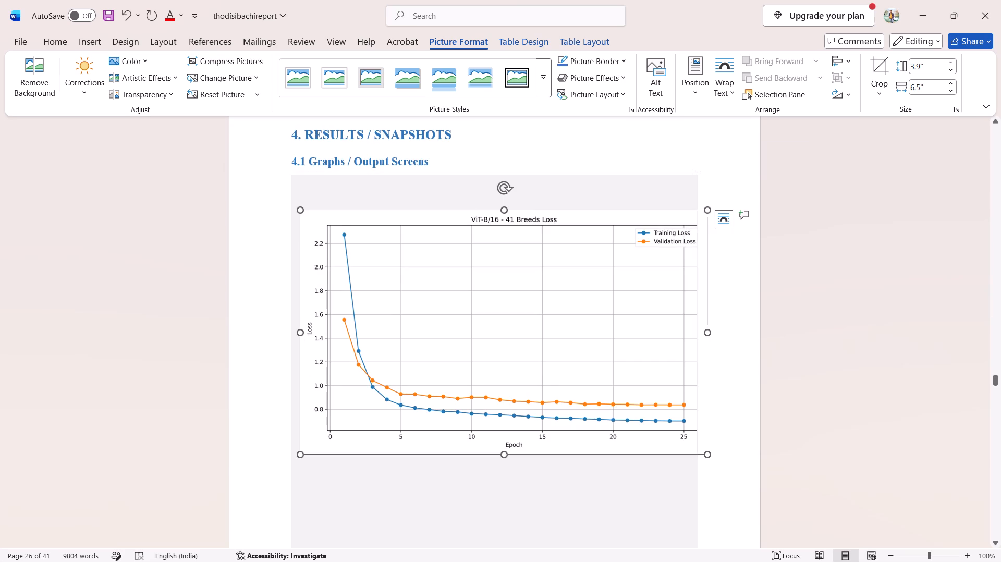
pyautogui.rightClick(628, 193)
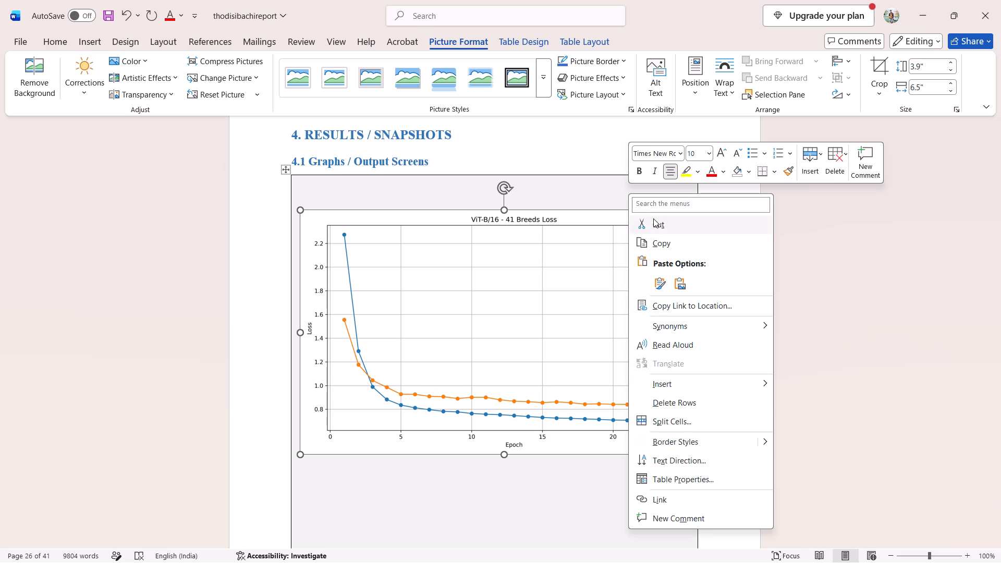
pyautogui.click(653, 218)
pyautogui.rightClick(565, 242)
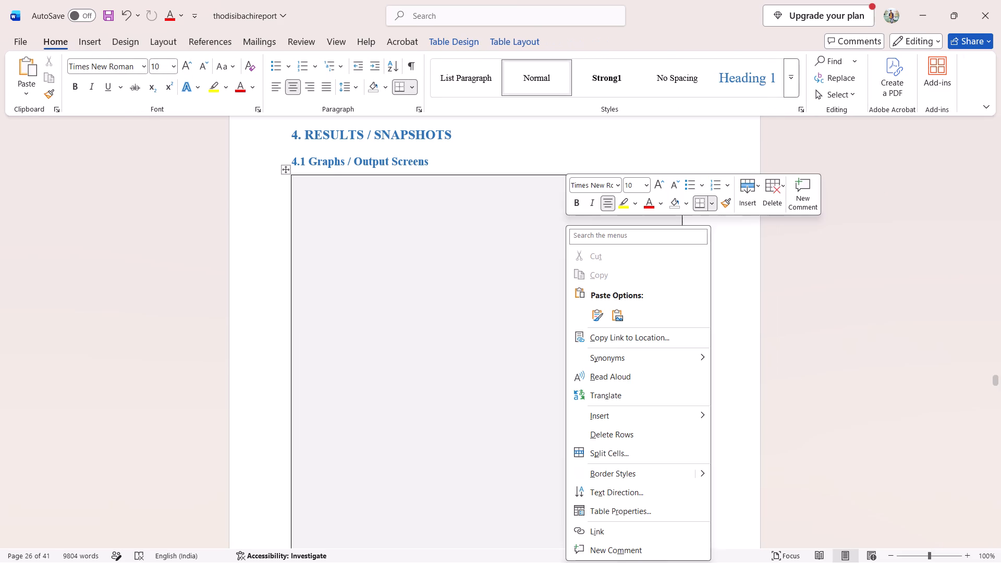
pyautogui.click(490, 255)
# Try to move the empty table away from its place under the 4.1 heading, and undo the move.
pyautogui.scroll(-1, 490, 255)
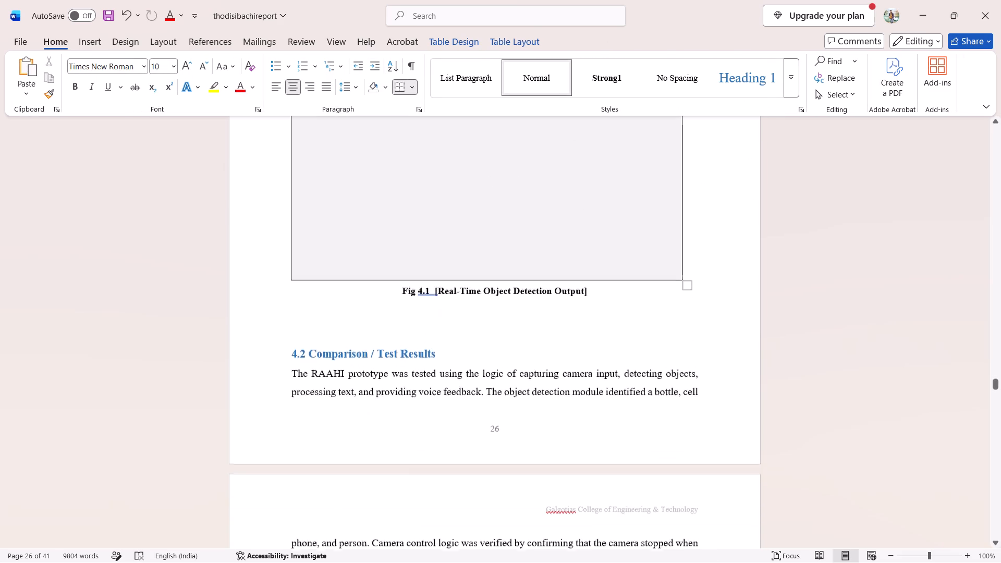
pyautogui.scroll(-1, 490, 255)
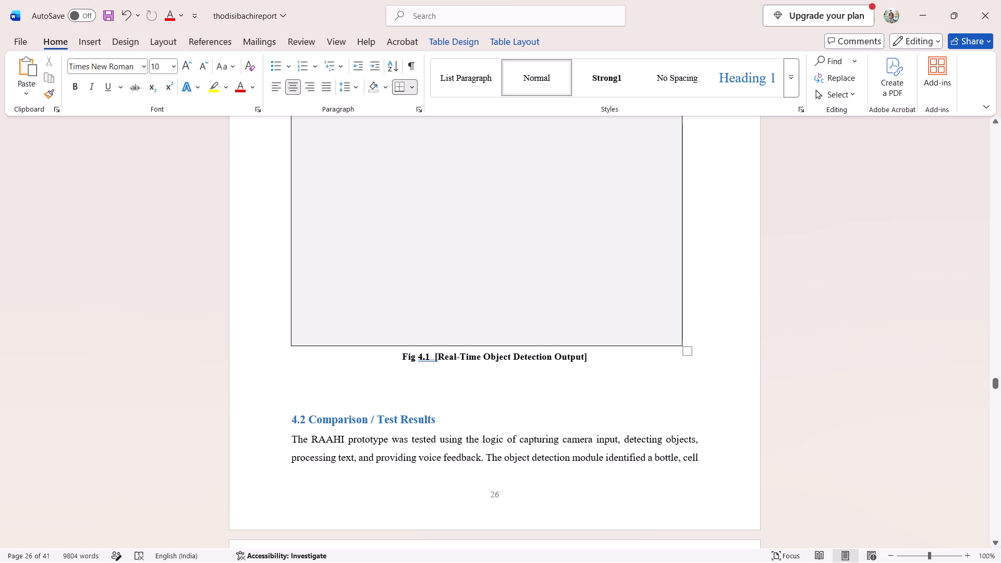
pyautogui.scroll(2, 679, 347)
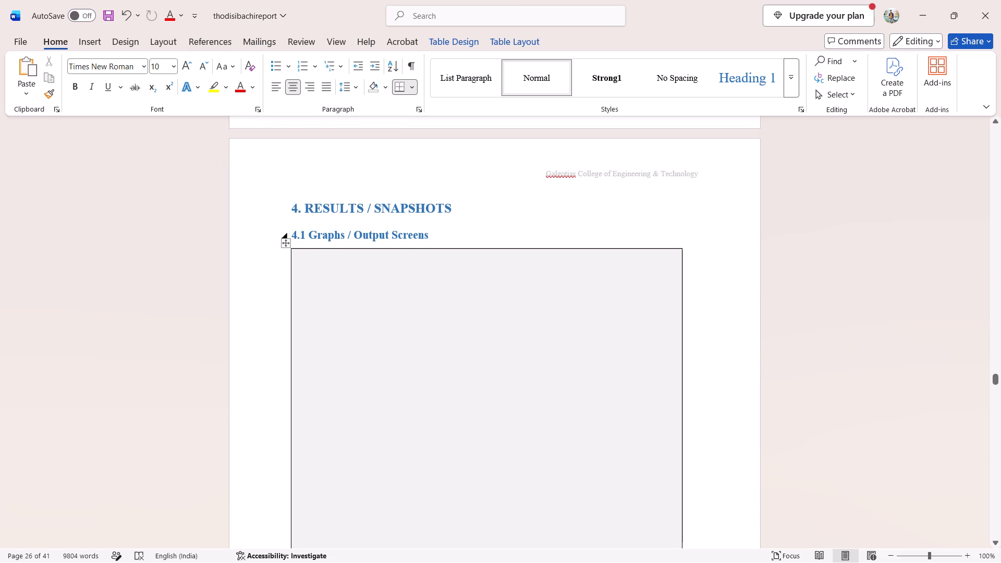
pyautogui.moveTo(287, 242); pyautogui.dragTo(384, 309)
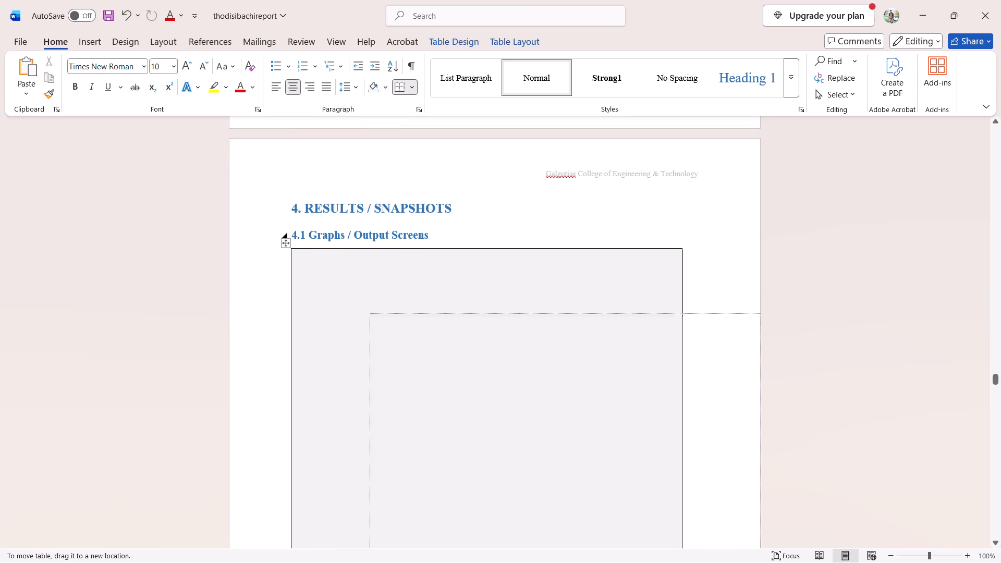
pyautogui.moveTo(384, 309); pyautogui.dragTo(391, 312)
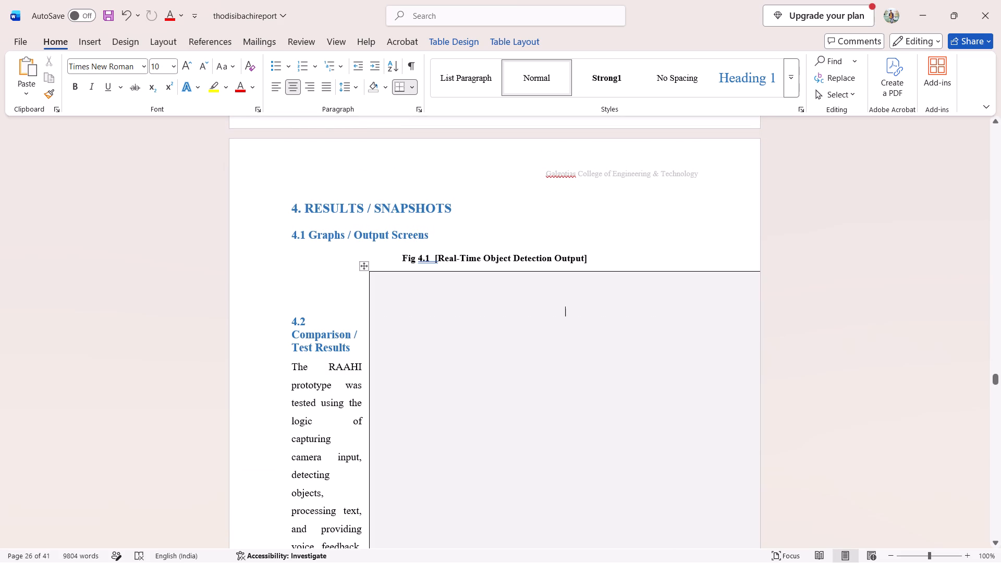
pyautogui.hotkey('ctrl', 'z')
# Delete the empty placeholder table under the 4.1 Graphs / Output Screens heading.
pyautogui.scroll(-4, 460, 323)
pyautogui.scroll(1, 460, 323)
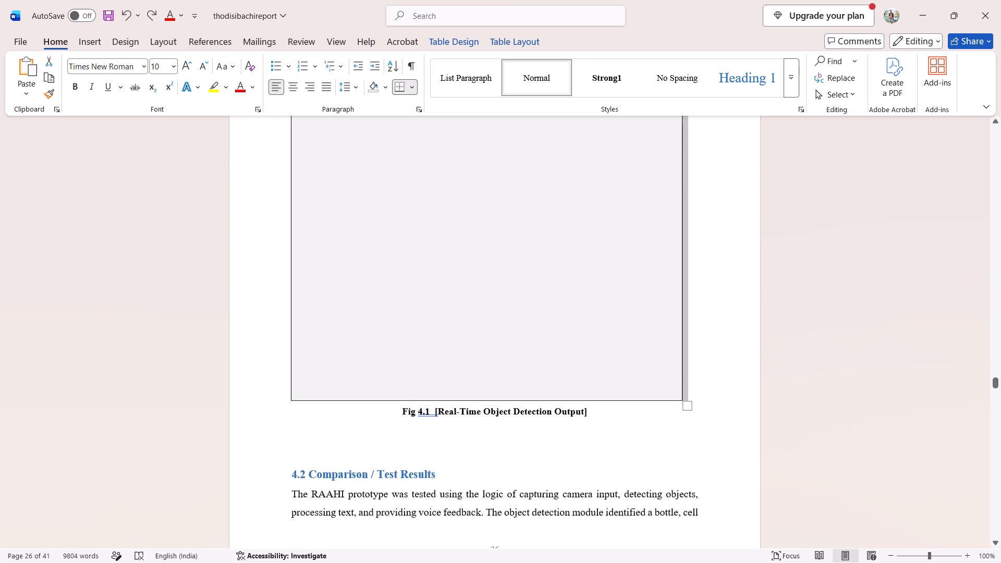
pyautogui.scroll(3, 460, 323)
pyautogui.scroll(-1, 460, 323)
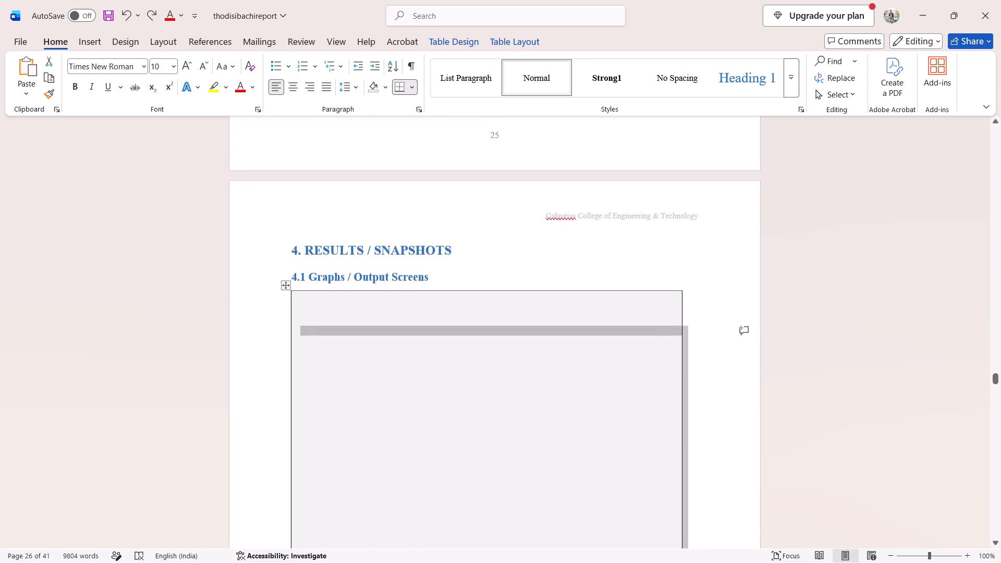
pyautogui.scroll(-1, 460, 323)
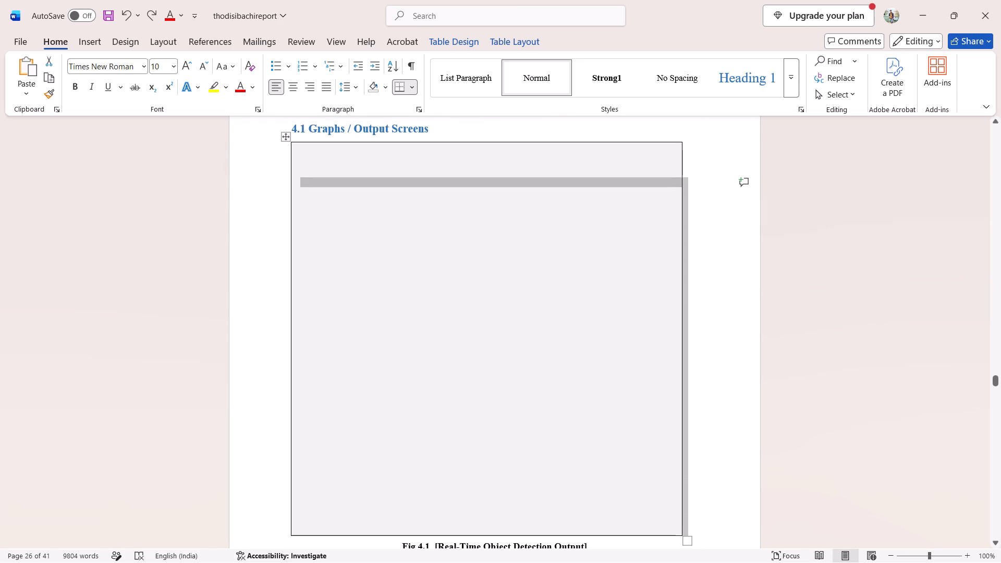
pyautogui.click(648, 487)
pyautogui.scroll(1, 648, 487)
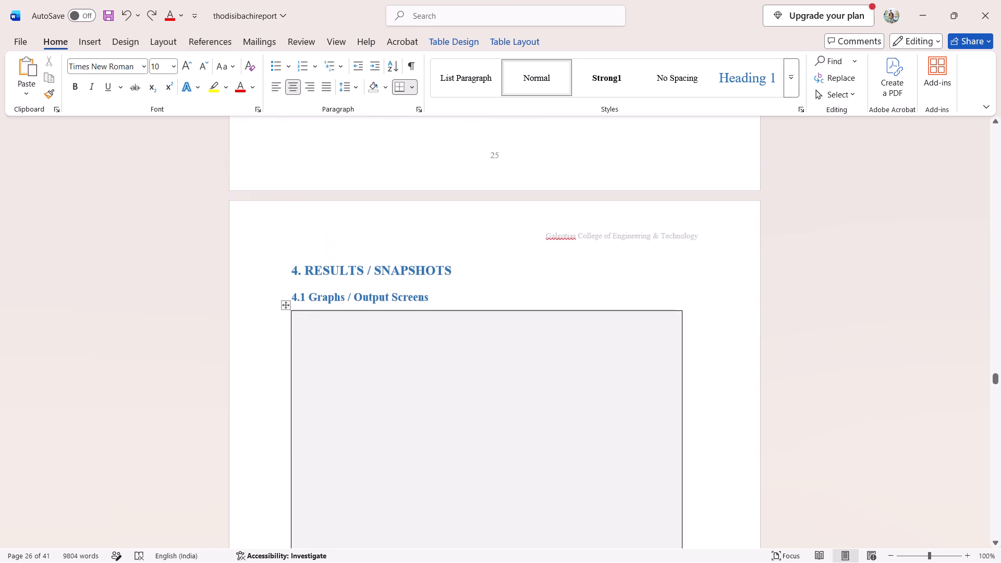
pyautogui.scroll(1, 648, 487)
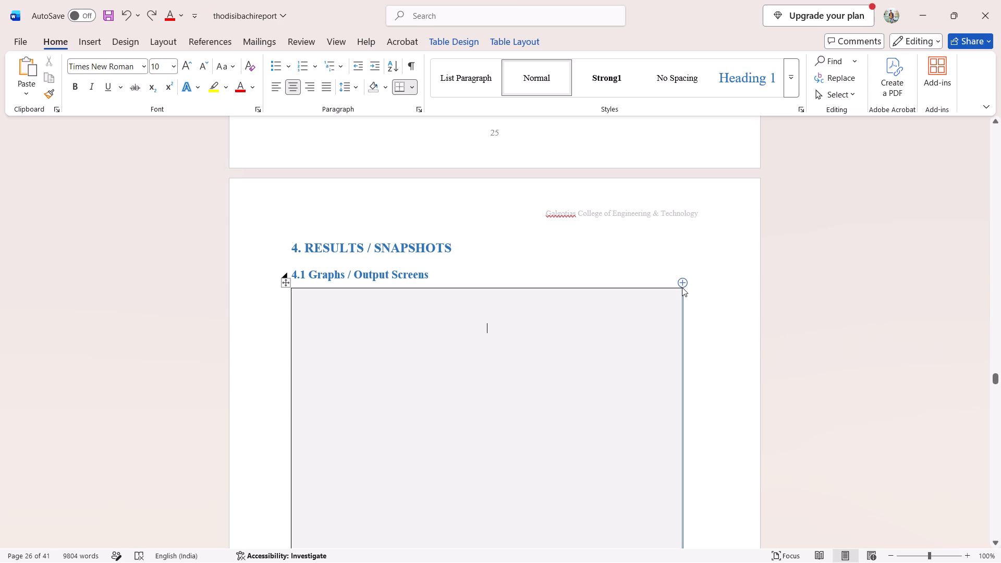
pyautogui.click(681, 282)
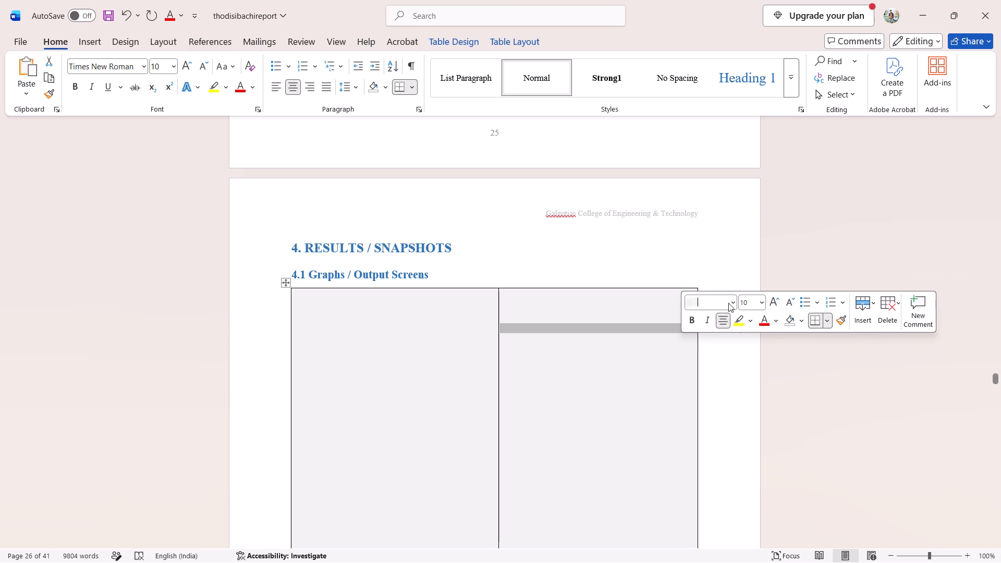
pyautogui.click(888, 307)
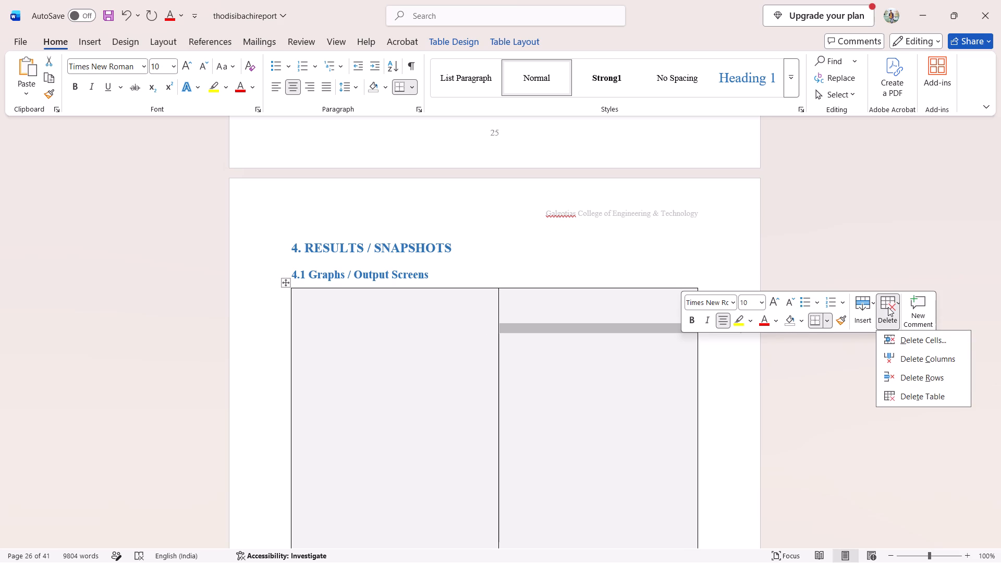
pyautogui.click(906, 398)
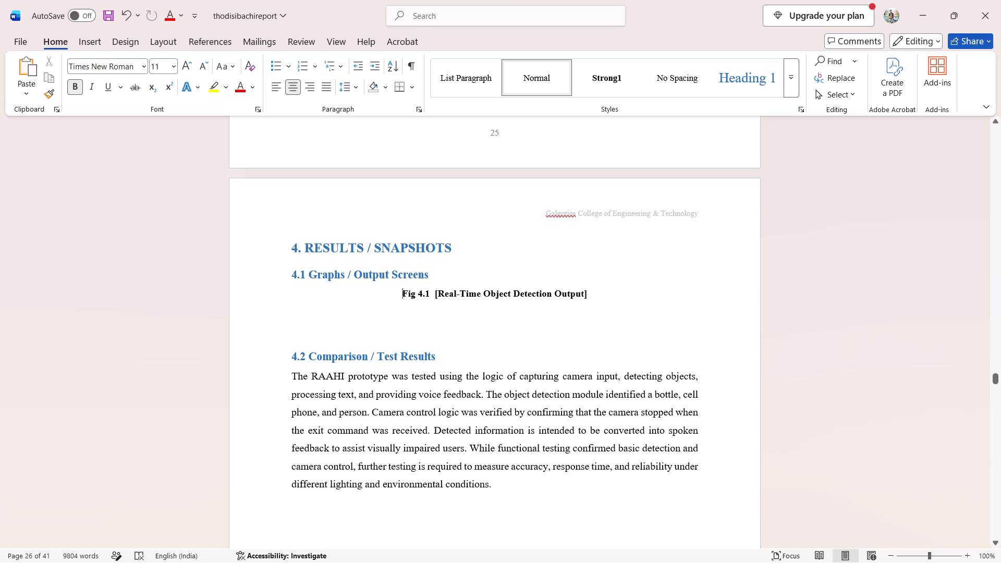
# Delete the Fig 4.1 [Real-Time Object Detection Output] caption below the 4.1 heading.
pyautogui.moveTo(593, 294); pyautogui.dragTo(402, 301)
pyautogui.press('BackSpace')
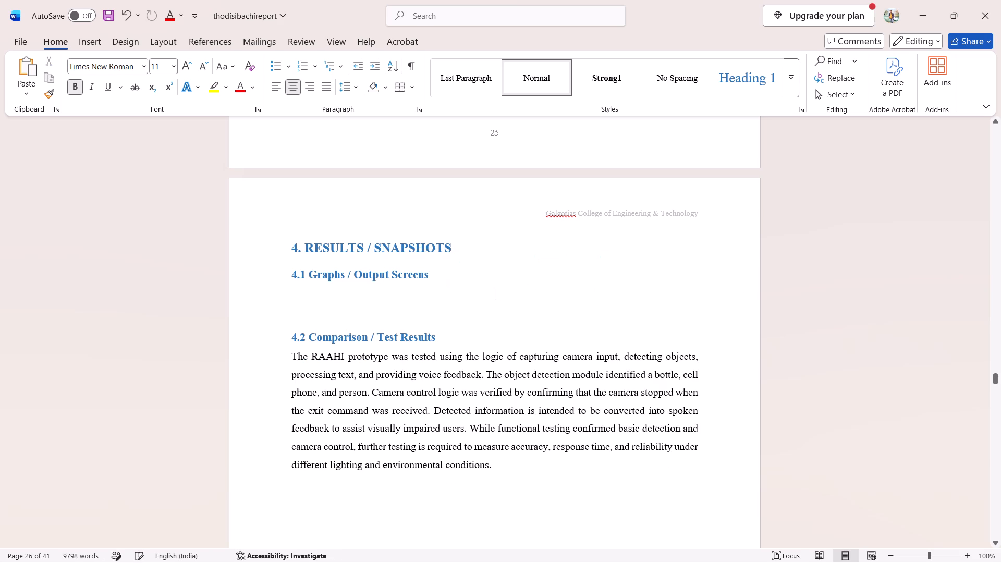
# Insert the vit_41class_loss and vit_41class_accuracy pictures from Downloads under the 4.1 Graphs / Output Screens heading.
pyautogui.click(87, 37)
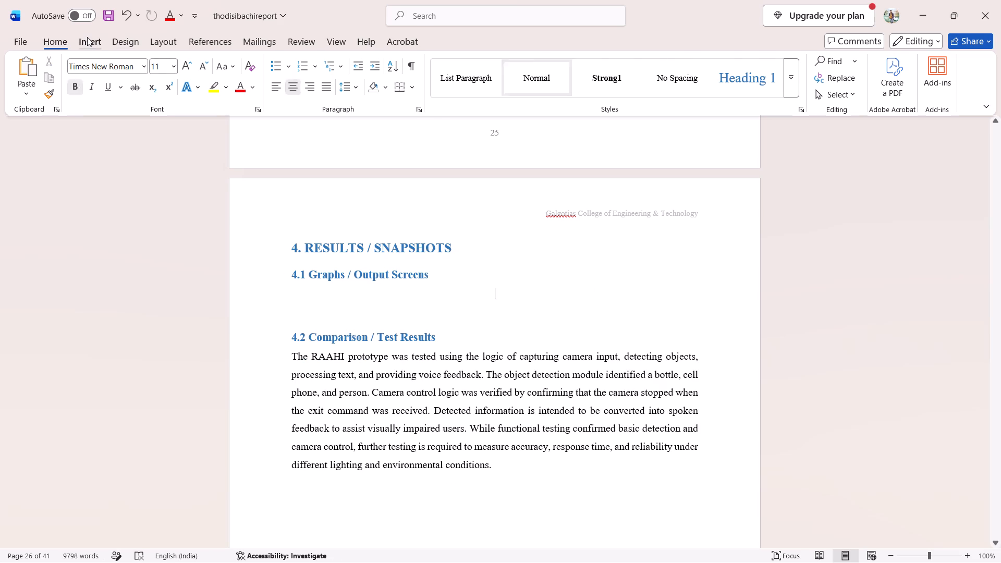
pyautogui.click(145, 57)
pyautogui.click(189, 130)
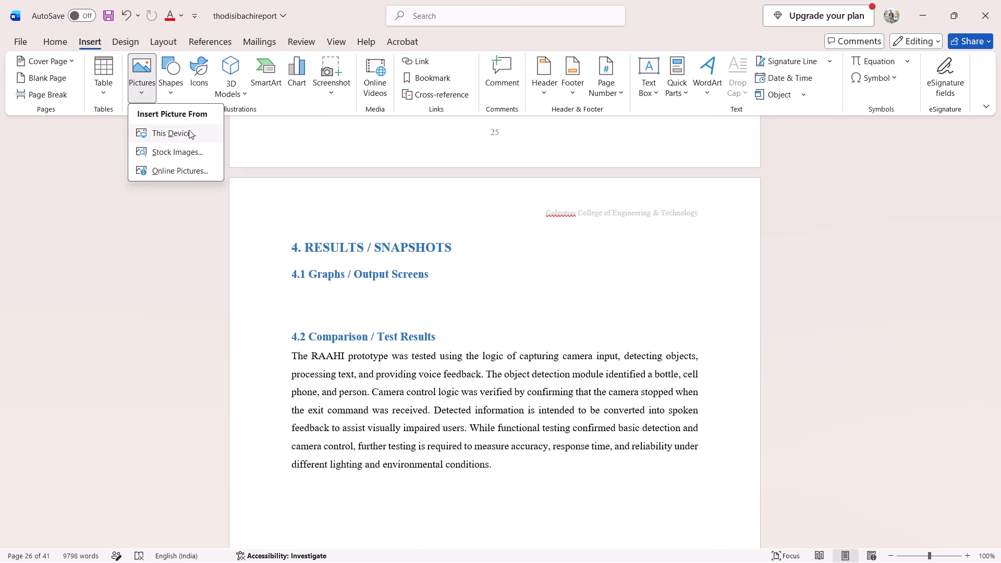
pyautogui.click(233, 126)
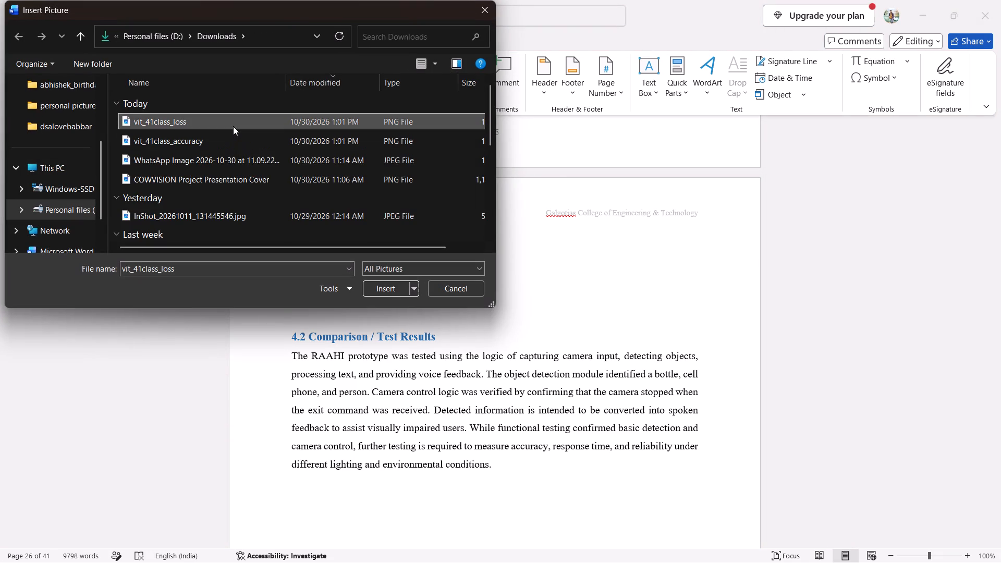
pyautogui.hotkey('shift', 'Down')
pyautogui.press('Return')
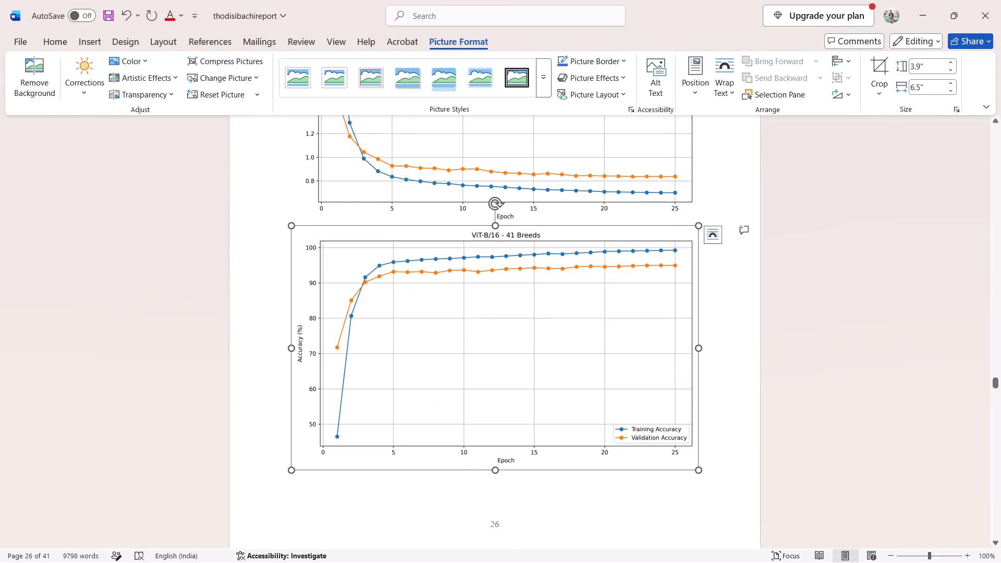
# Check the page layout of the inserted graphs, the 4.2 section and the Fig 4.2 terminal screenshot.
pyautogui.scroll(3, 451, 202)
pyautogui.scroll(-1, 451, 202)
pyautogui.scroll(1, 451, 202)
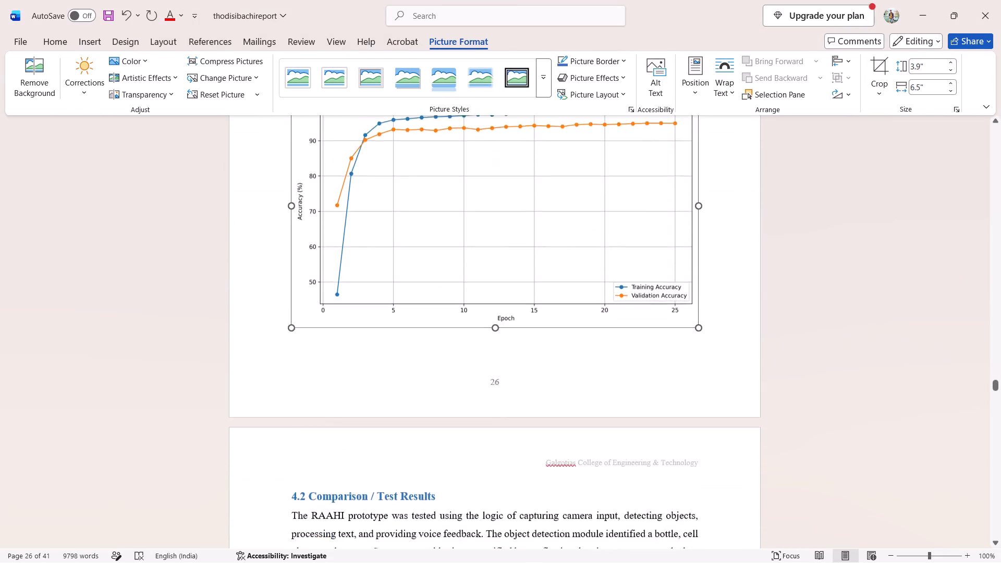
pyautogui.scroll(1, 451, 202)
pyautogui.scroll(-1, 451, 202)
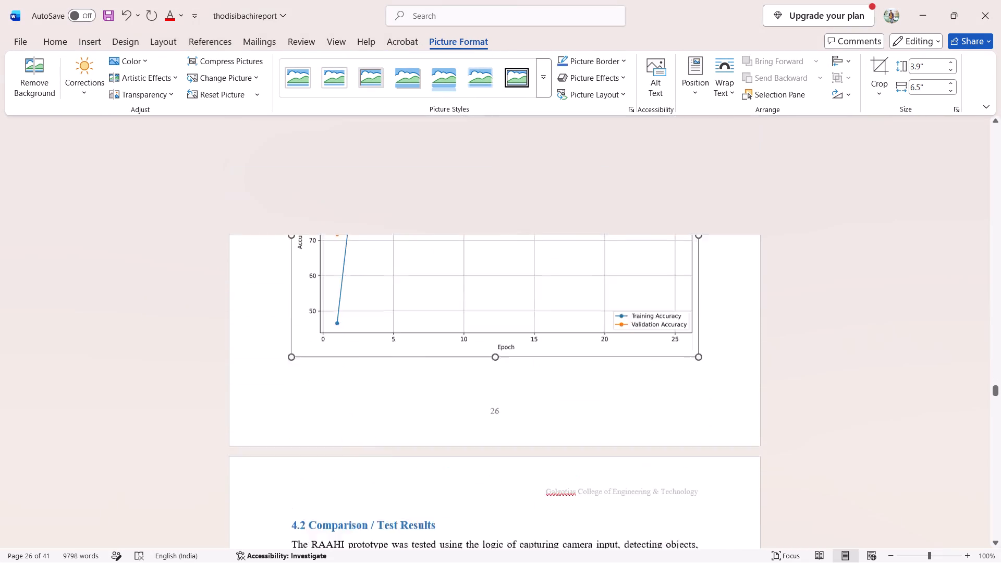
pyautogui.scroll(1, 451, 202)
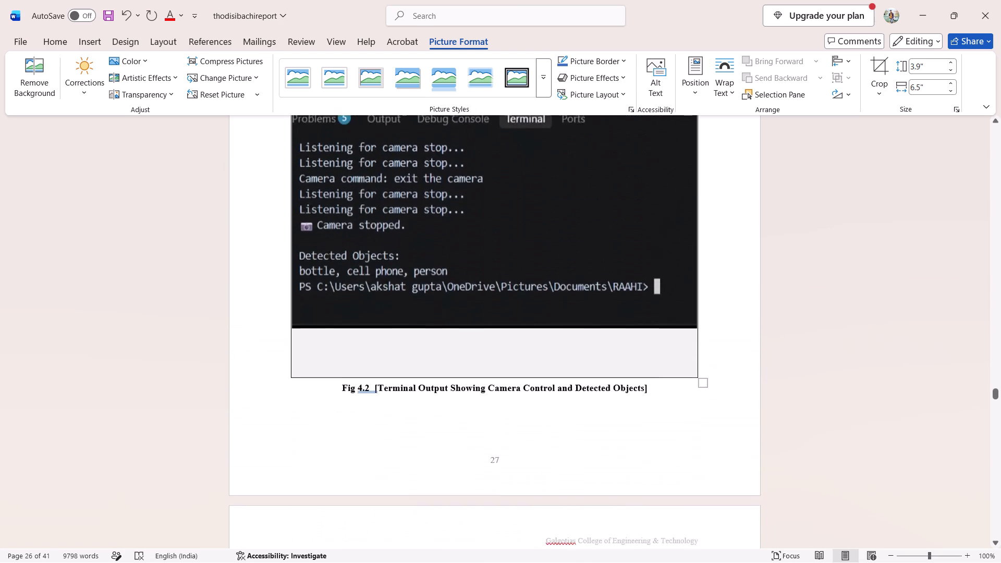
pyautogui.scroll(2, 451, 202)
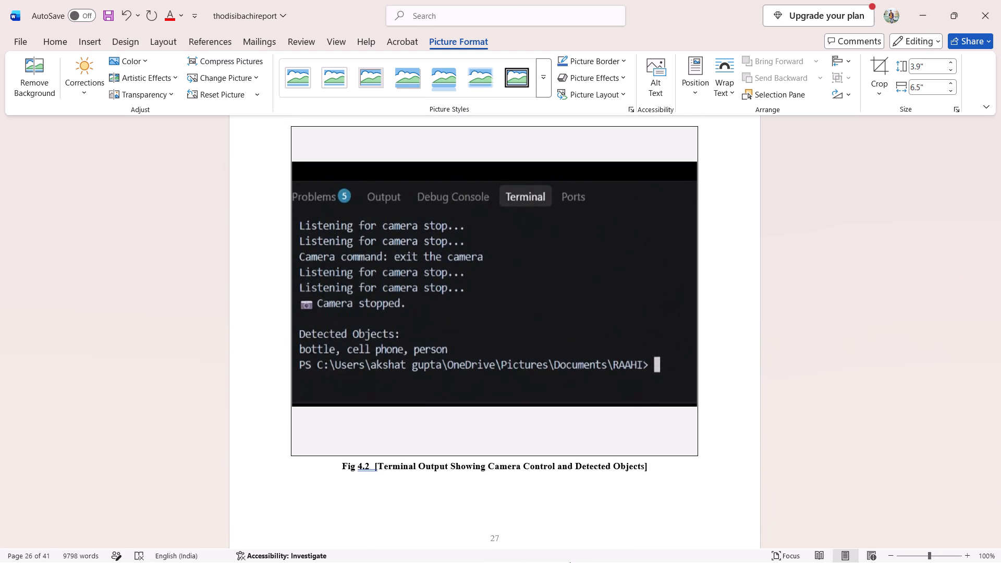
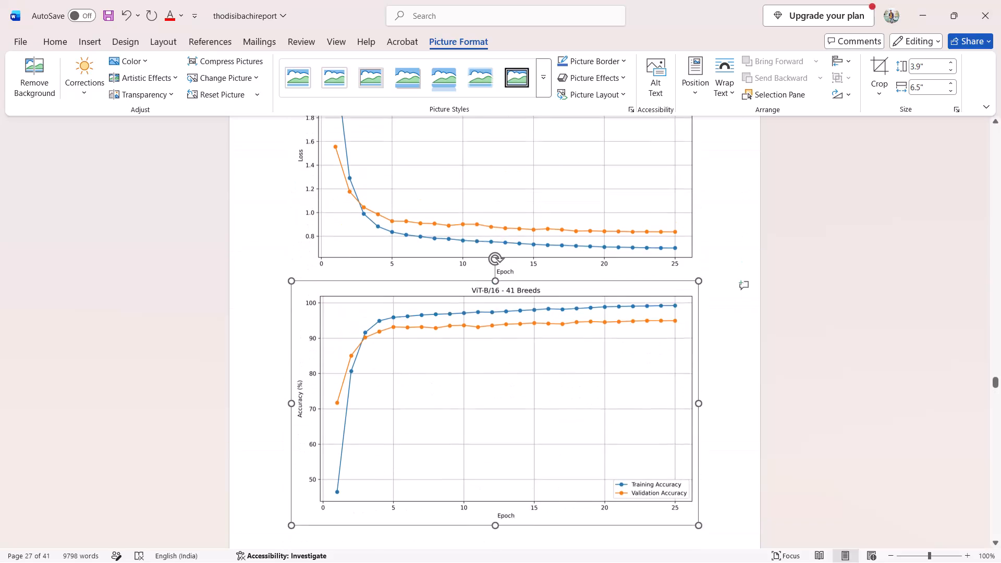
# Delete the Voice Assistant Module (voice.py) subheading and its description paragraph in section 3.4 Source Code / Modules.
pyautogui.scroll(3, 398, 257)
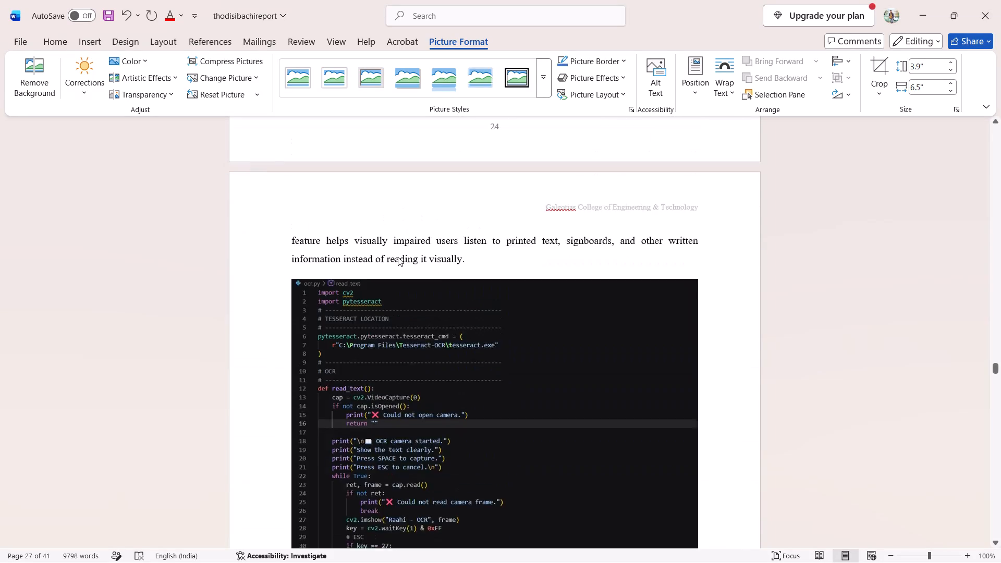
pyautogui.scroll(3, 398, 257)
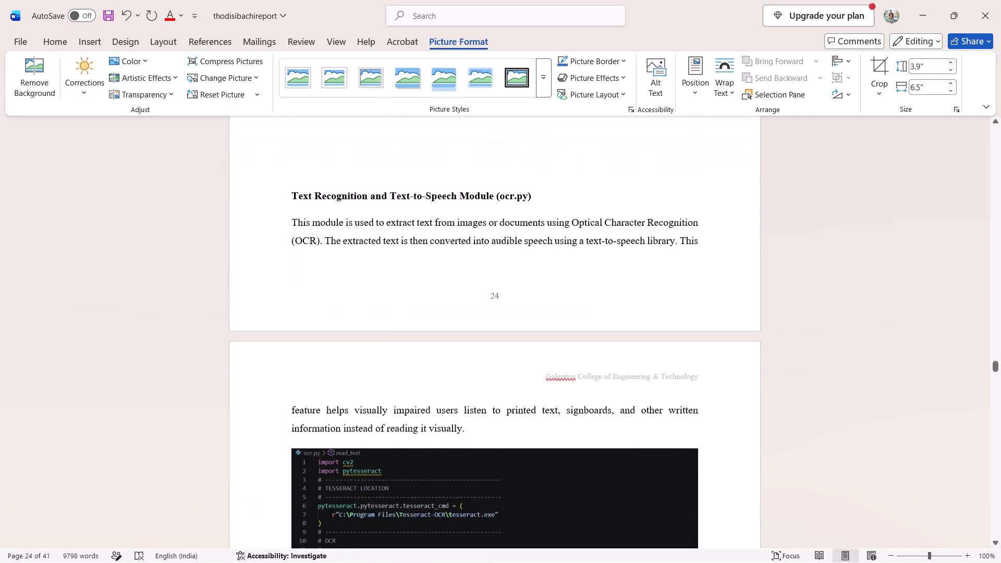
pyautogui.scroll(6, 398, 257)
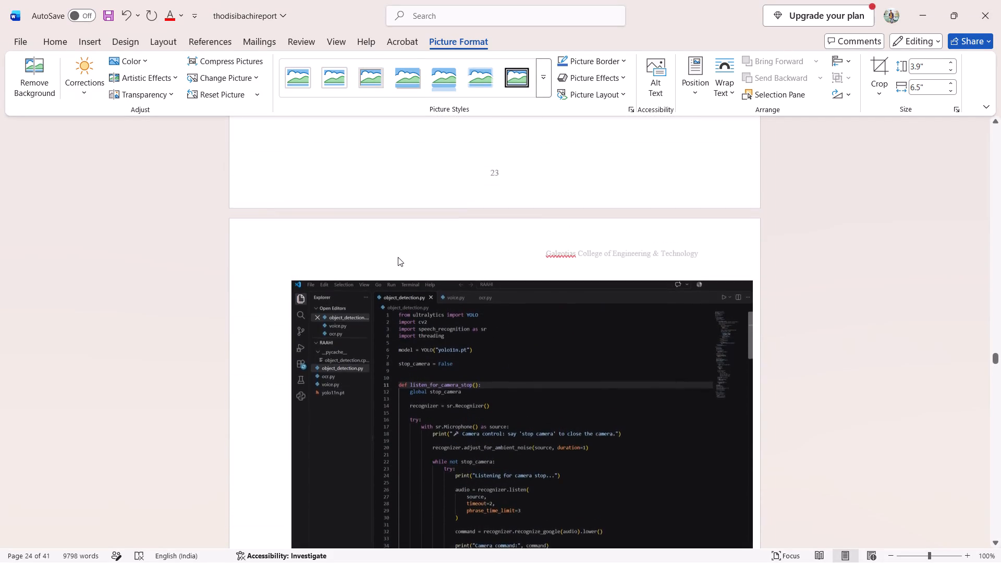
pyautogui.scroll(3, 398, 257)
pyautogui.hscroll(1, 398, 257)
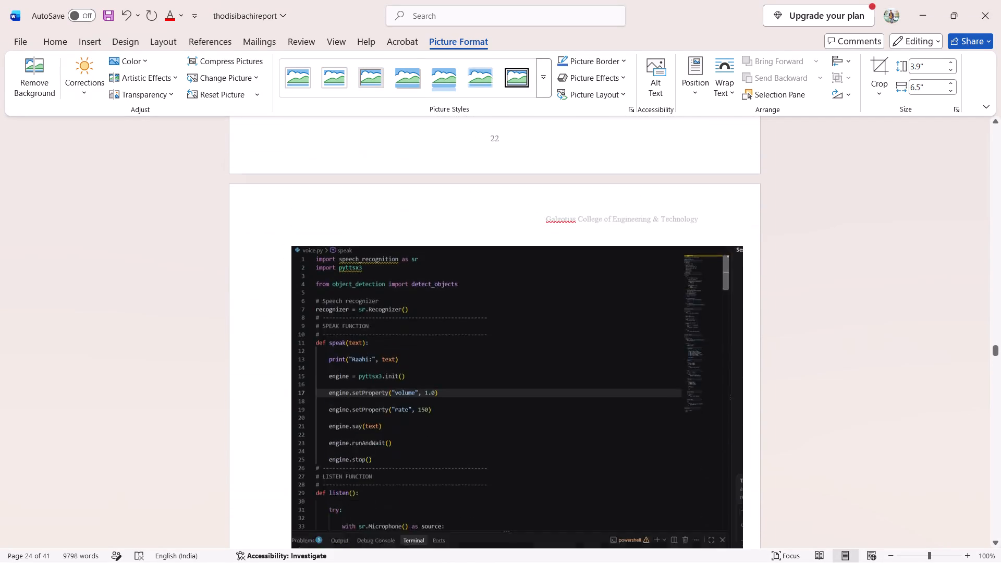
pyautogui.hscroll(1, 398, 257)
pyautogui.scroll(2, 398, 257)
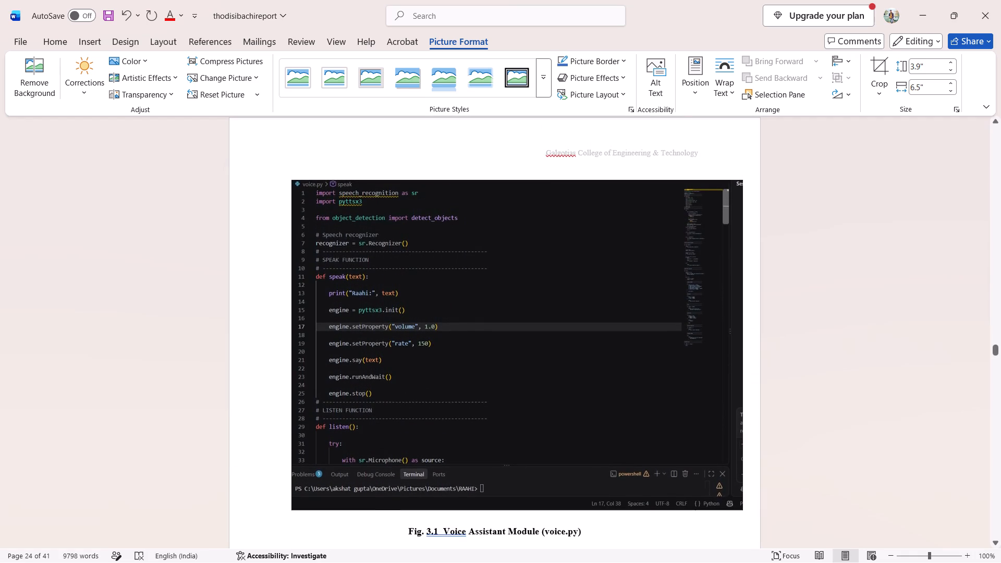
pyautogui.scroll(5, 398, 257)
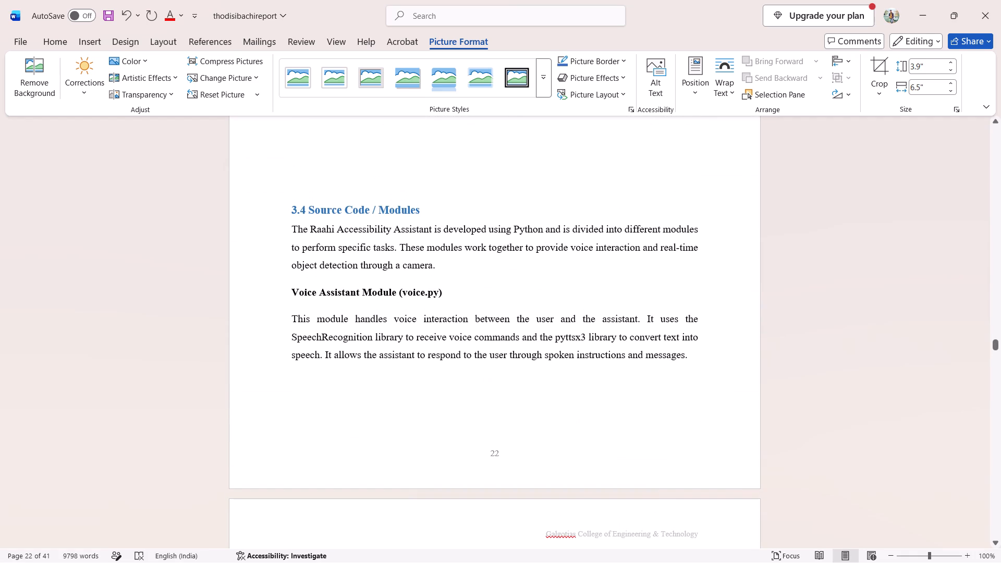
pyautogui.moveTo(688, 357); pyautogui.dragTo(296, 300)
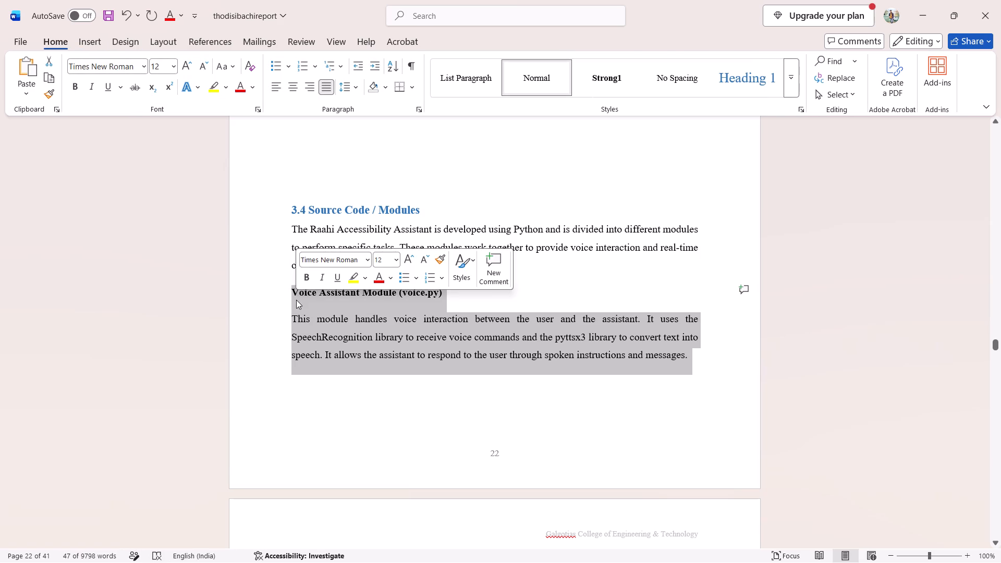
pyautogui.press('BackSpace')
# Delete the Raahi Accessibility Assistant introduction paragraph under the 3.4 Source Code / Modules heading.
pyautogui.scroll(4, 296, 300)
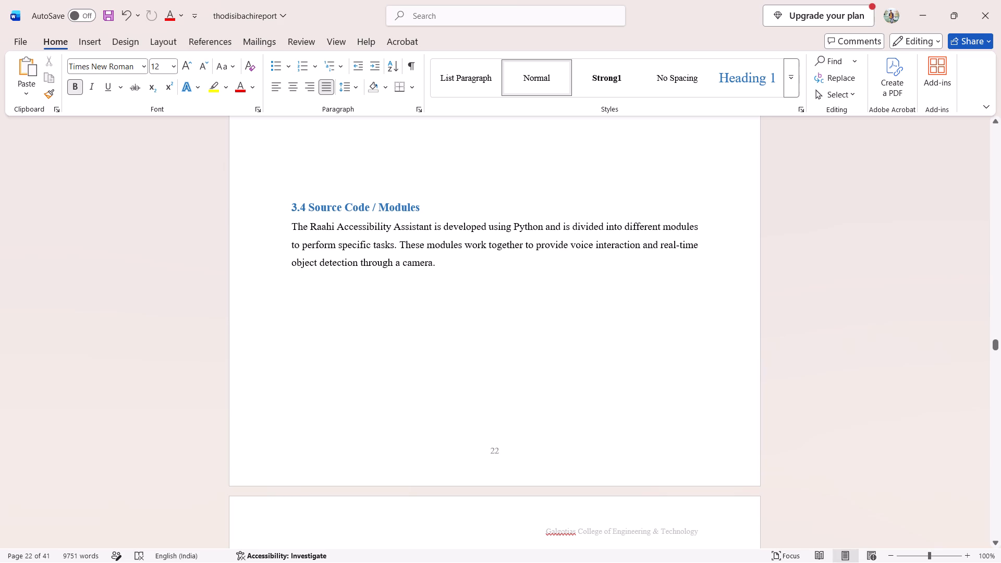
pyautogui.moveTo(445, 267); pyautogui.dragTo(306, 230)
pyautogui.press('BackSpace')
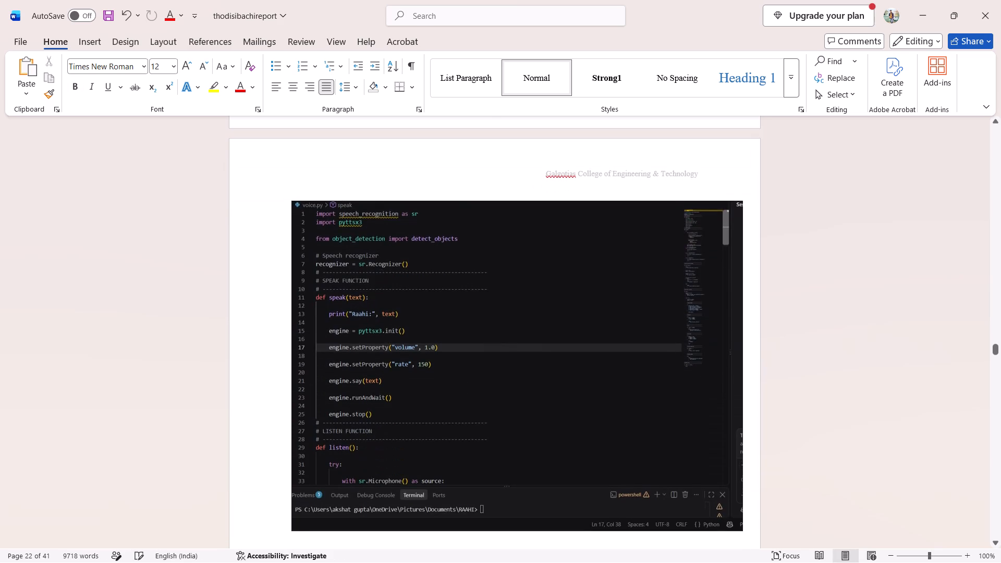
# Remove the voice.py code screenshot above the Fig. 3.1 caption.
pyautogui.hscroll(1, 306, 230)
pyautogui.scroll(-1, 306, 230)
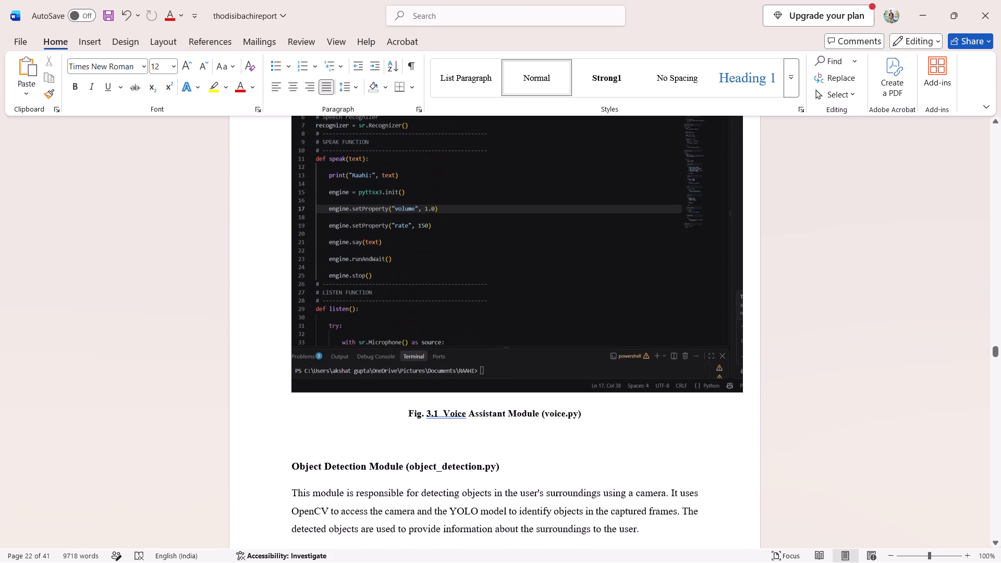
pyautogui.rightClick(408, 228)
pyautogui.click(445, 212)
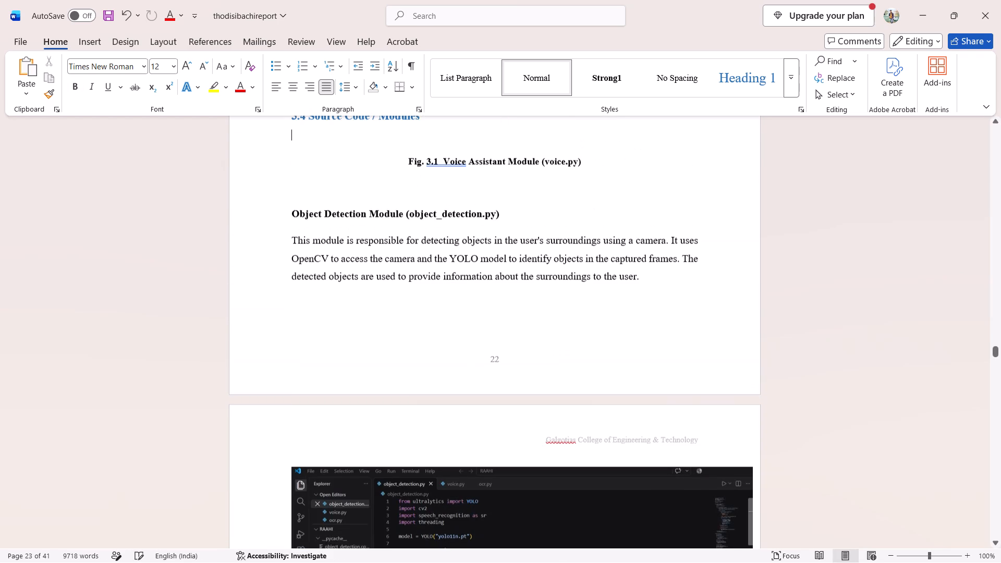
pyautogui.scroll(-1, 445, 212)
pyautogui.scroll(3, 445, 212)
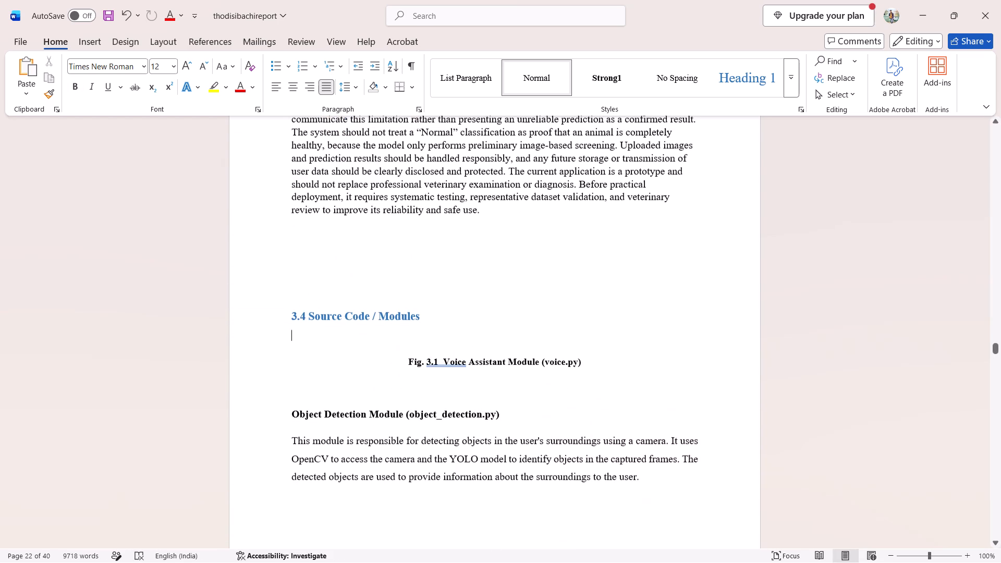
pyautogui.click(91, 36)
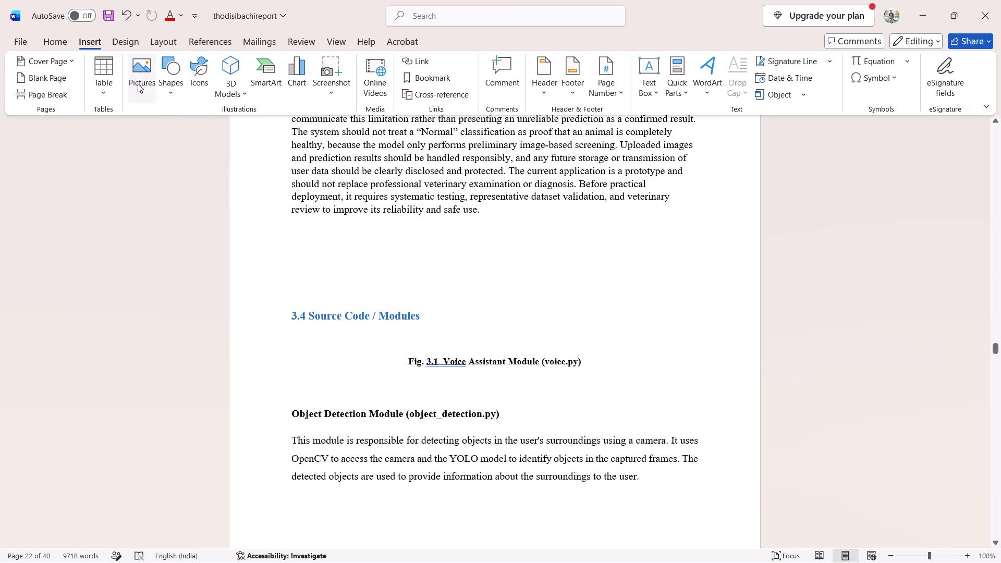
pyautogui.click(138, 83)
pyautogui.click(173, 134)
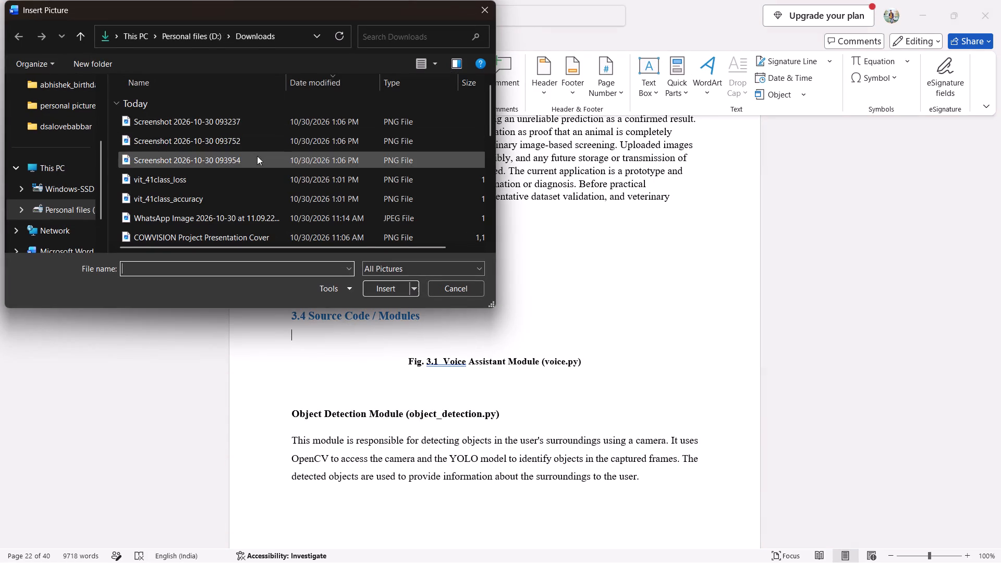
pyautogui.click(288, 125)
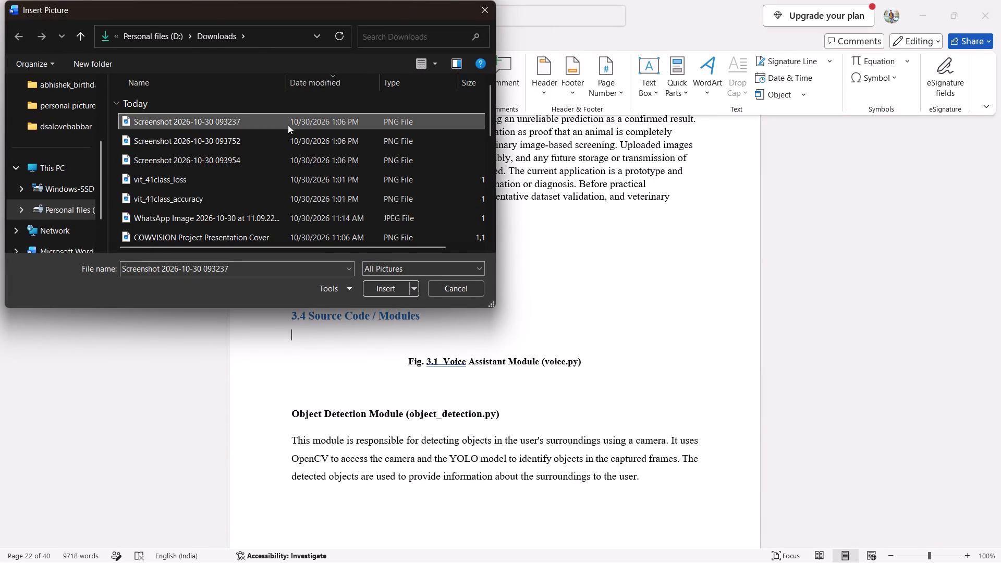
pyautogui.press('Return')
pyautogui.scroll(5, 469, 216)
pyautogui.scroll(-1, 469, 216)
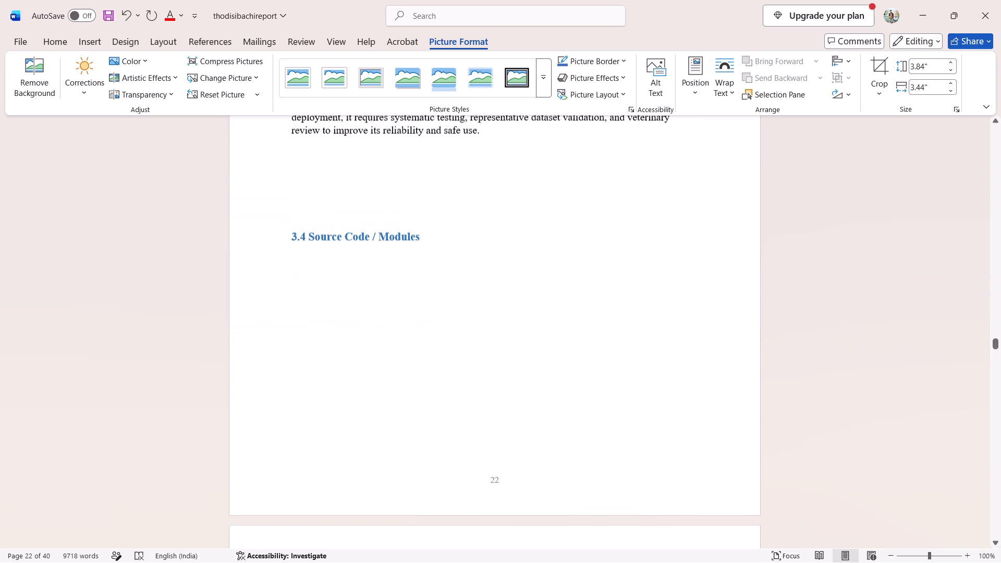
pyautogui.scroll(-1, 469, 216)
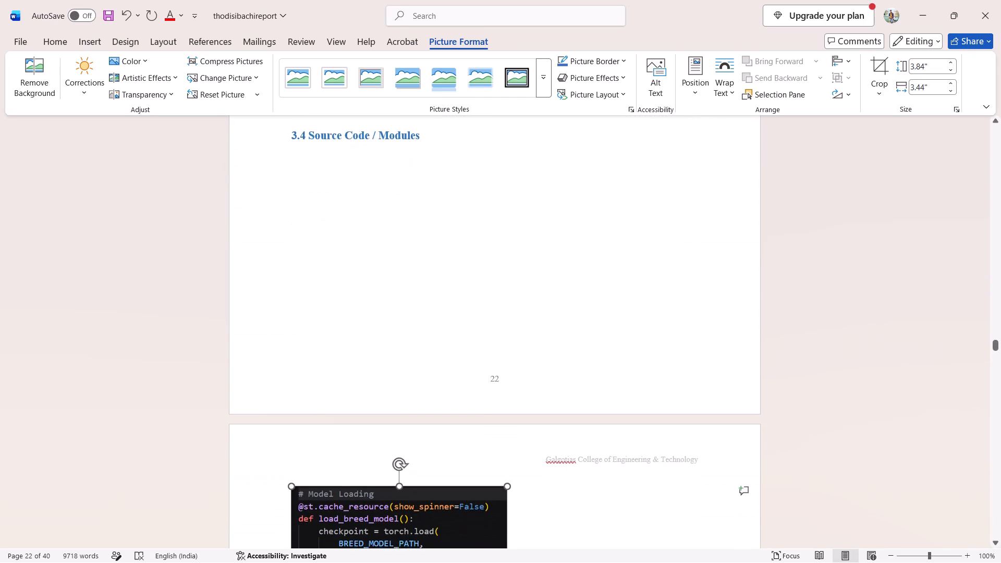
pyautogui.scroll(-1, 469, 216)
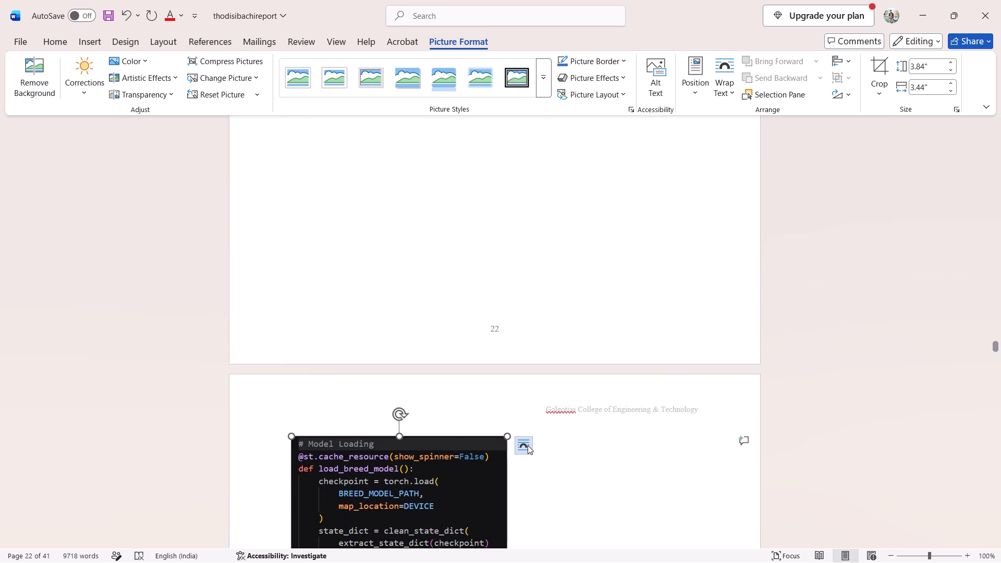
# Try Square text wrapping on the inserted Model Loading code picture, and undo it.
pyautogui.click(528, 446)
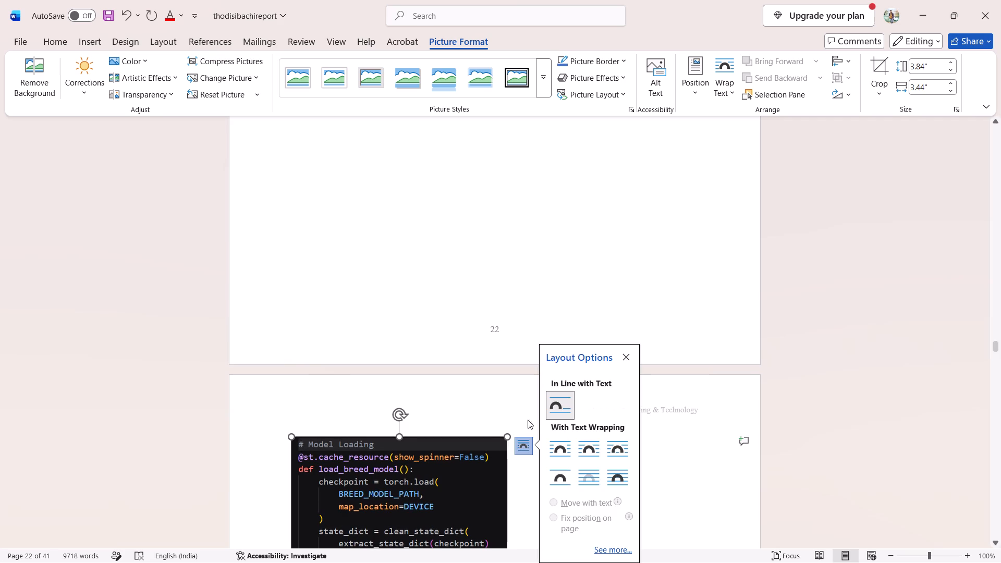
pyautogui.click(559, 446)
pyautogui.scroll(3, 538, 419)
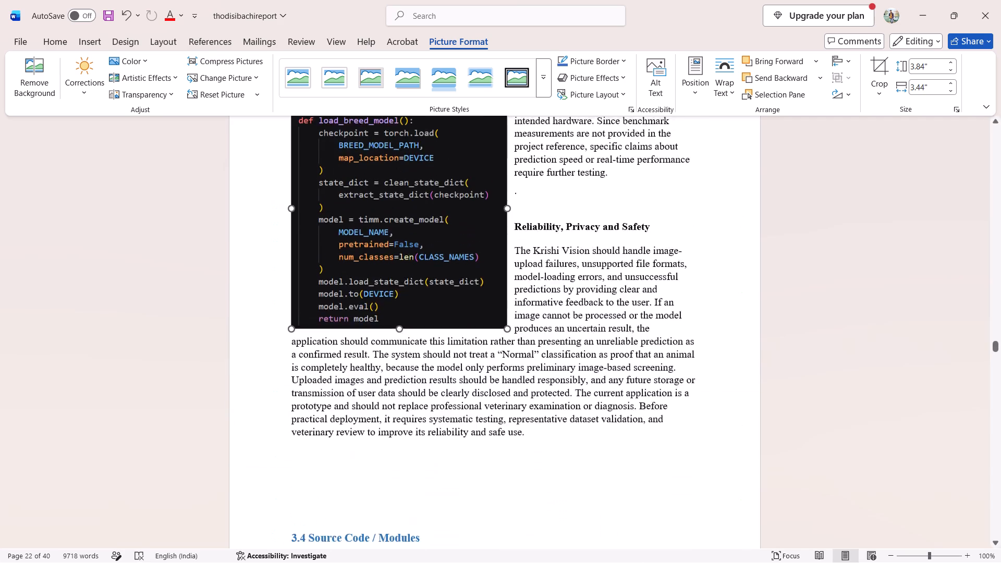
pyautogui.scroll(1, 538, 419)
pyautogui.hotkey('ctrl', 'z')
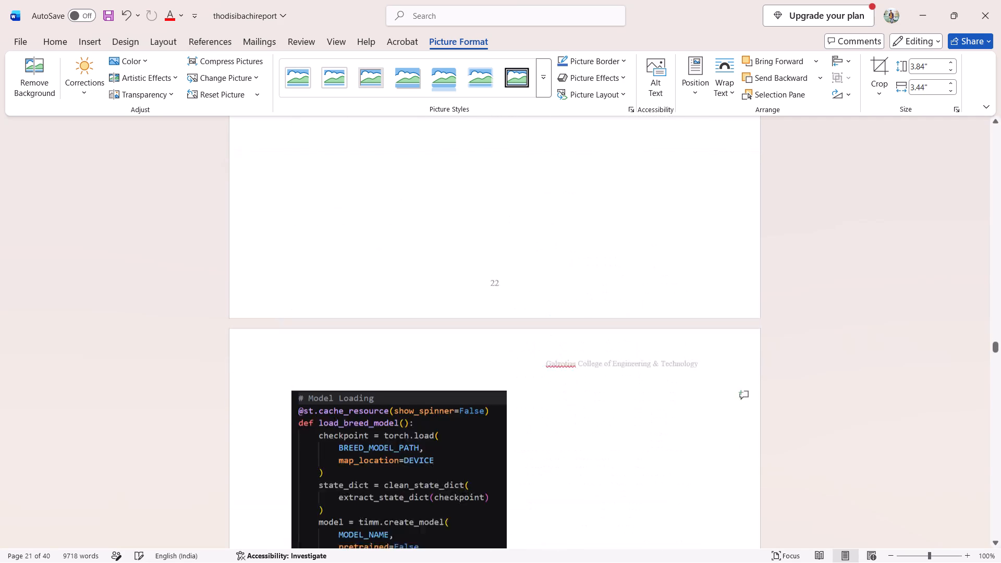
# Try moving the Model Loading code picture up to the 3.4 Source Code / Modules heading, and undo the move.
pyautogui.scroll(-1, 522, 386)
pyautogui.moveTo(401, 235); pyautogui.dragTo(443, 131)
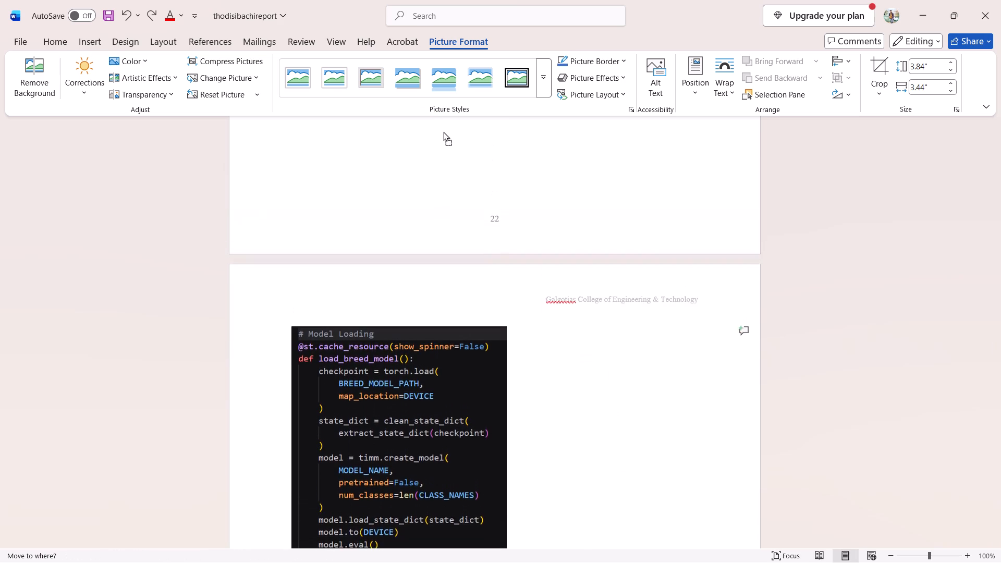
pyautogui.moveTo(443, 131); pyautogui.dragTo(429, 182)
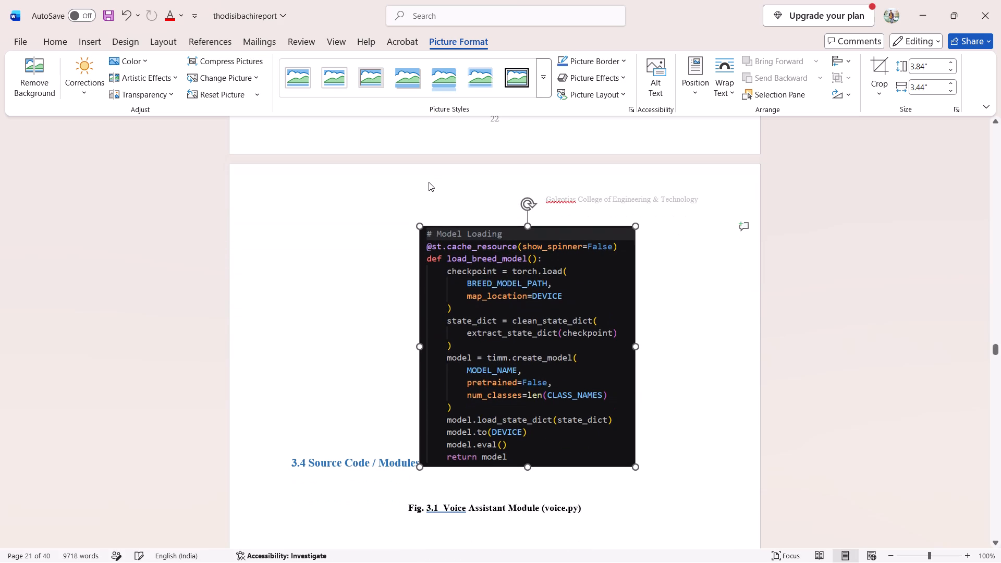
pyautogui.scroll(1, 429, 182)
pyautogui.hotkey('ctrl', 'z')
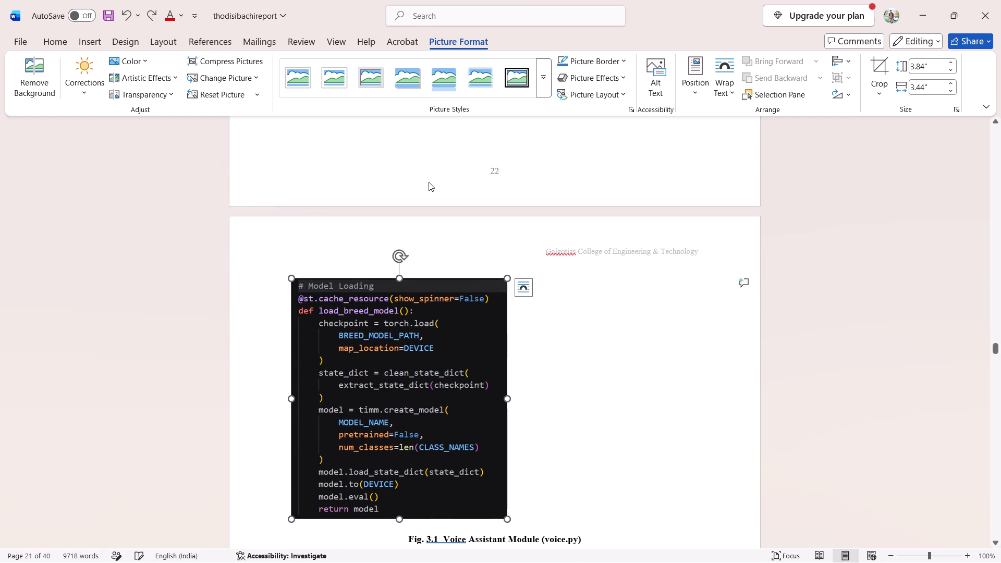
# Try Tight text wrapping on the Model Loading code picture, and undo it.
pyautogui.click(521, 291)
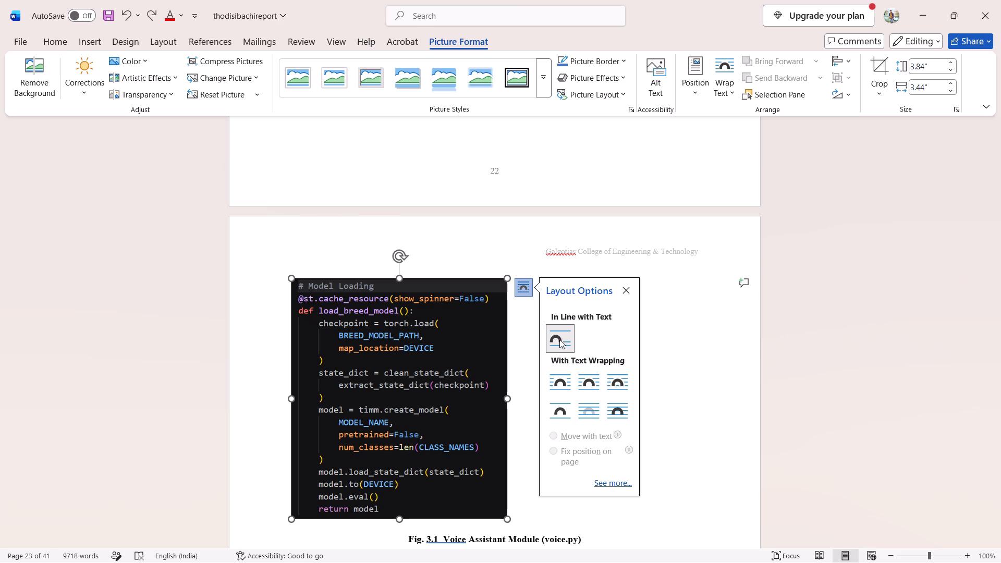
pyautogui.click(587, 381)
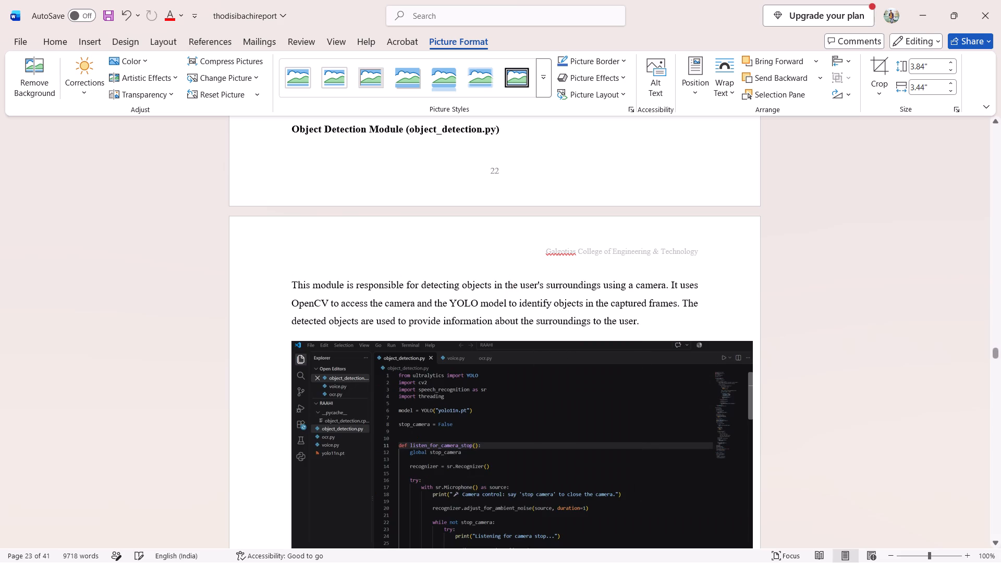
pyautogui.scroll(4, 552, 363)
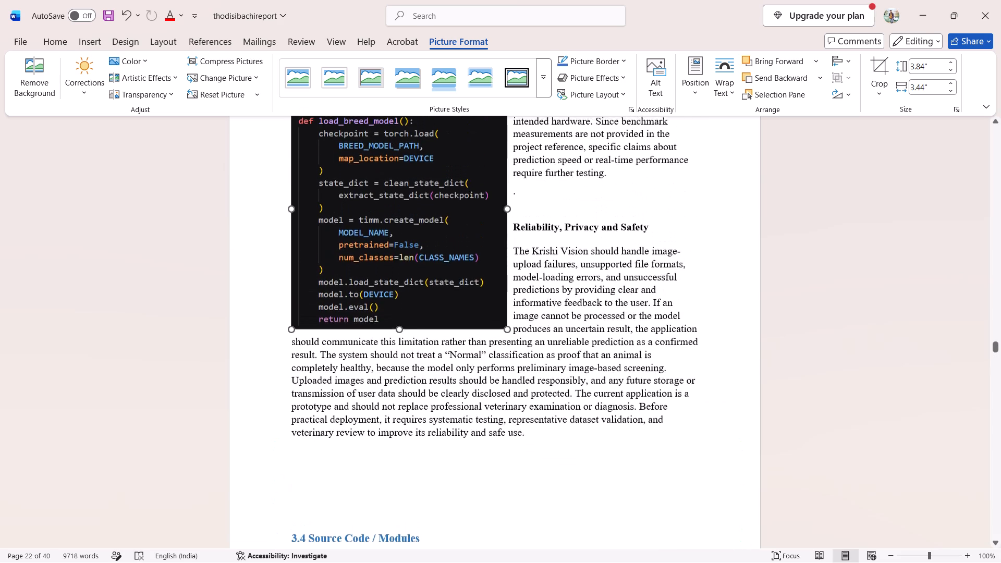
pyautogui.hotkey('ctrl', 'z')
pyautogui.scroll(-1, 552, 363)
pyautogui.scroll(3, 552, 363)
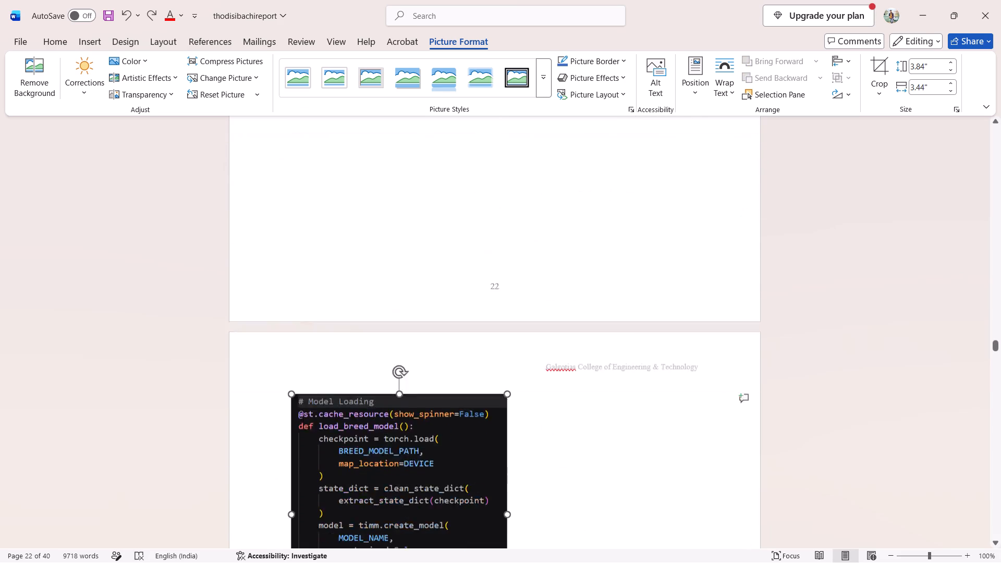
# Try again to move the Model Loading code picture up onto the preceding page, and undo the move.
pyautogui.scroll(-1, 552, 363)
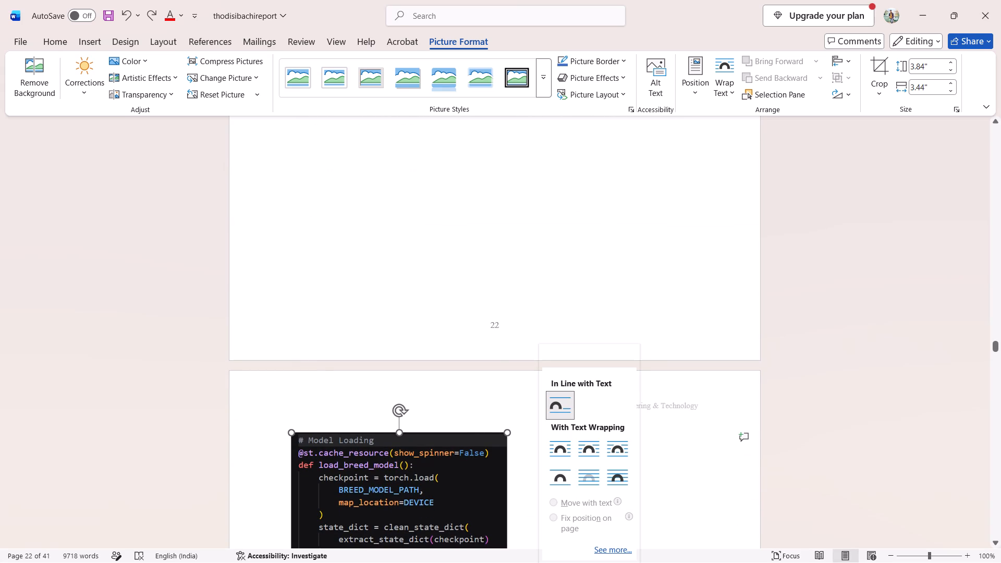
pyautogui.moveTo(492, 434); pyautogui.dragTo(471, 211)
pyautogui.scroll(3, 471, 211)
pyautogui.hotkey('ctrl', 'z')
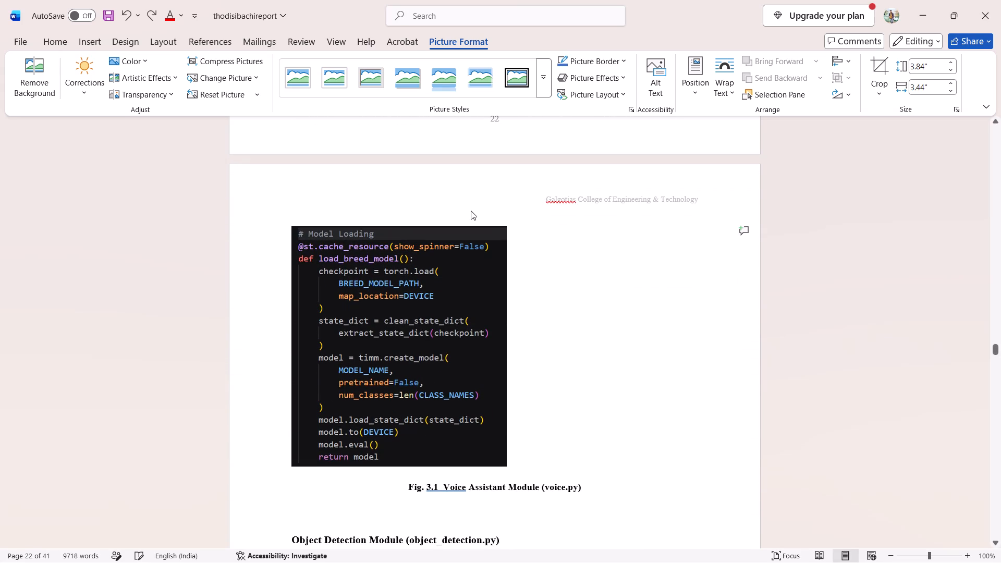
# Move the Model Loading code picture up into the 3.4 Source Code / Modules heading line and check the surrounding pages' layout.
pyautogui.moveTo(449, 280); pyautogui.dragTo(551, 145)
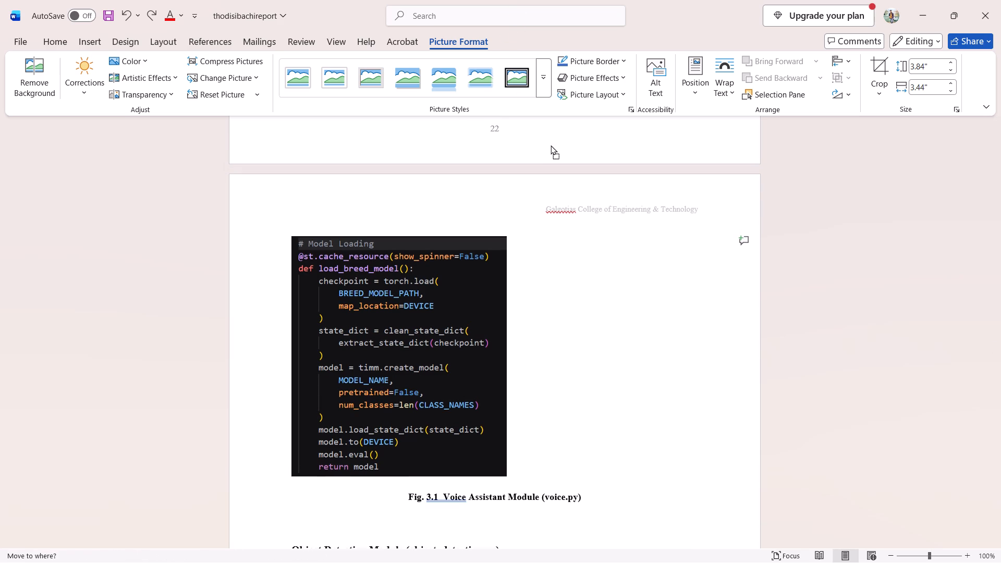
pyautogui.moveTo(551, 145); pyautogui.dragTo(414, 119)
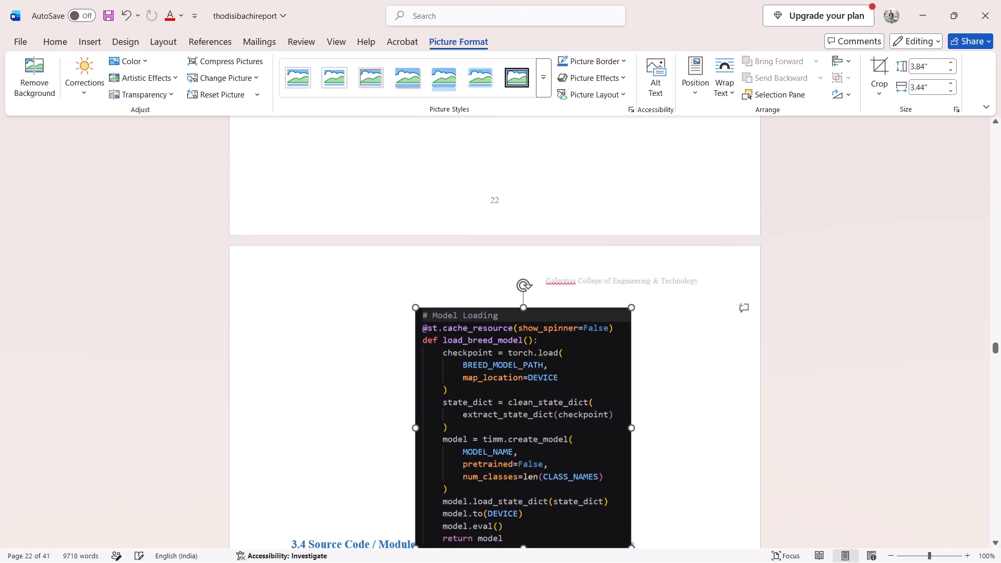
pyautogui.keyDown('ctrl'); pyautogui.scroll(-5, 414, 119); pyautogui.keyUp('ctrl')
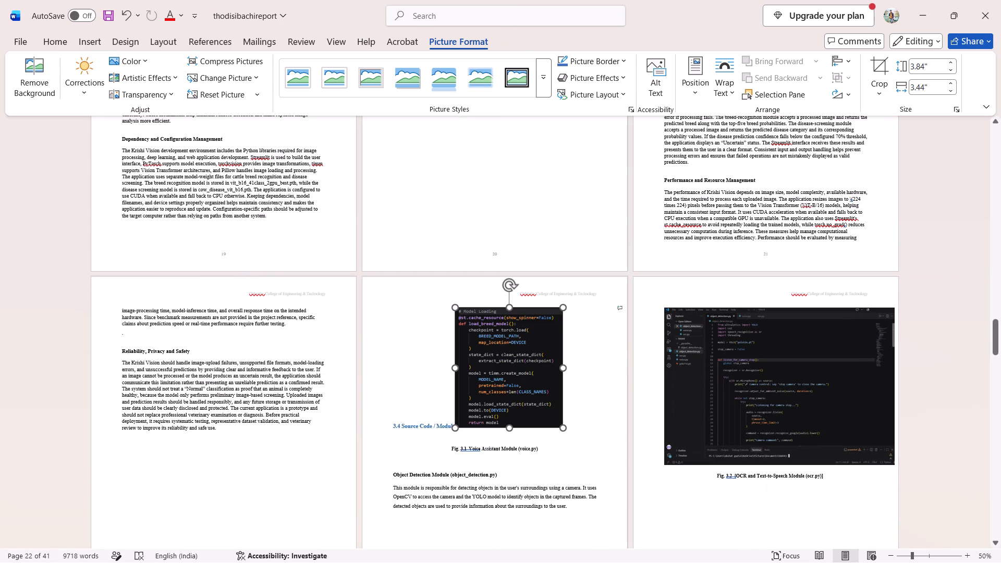
pyautogui.keyDown('ctrl'); pyautogui.scroll(5, 459, 271); pyautogui.keyUp('ctrl')
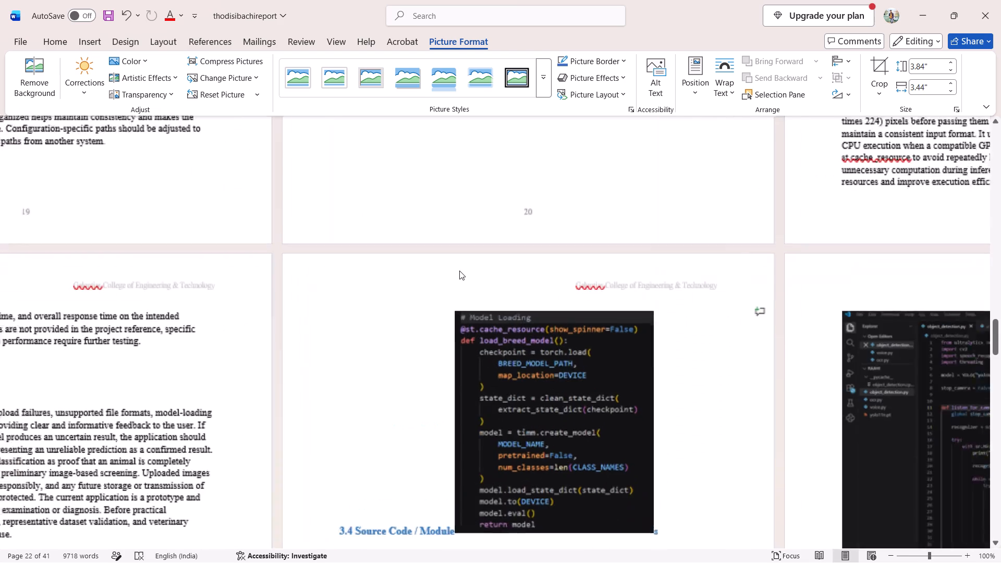
pyautogui.scroll(2, 459, 271)
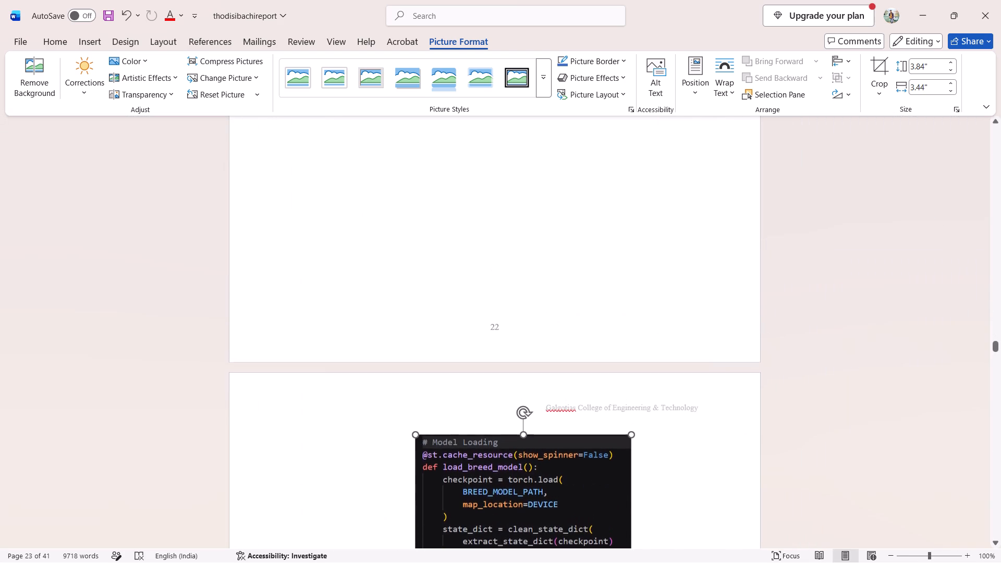
# Check the pages around section 3.4 and undo the last move of the Model Loading code picture.
pyautogui.scroll(5, 459, 271)
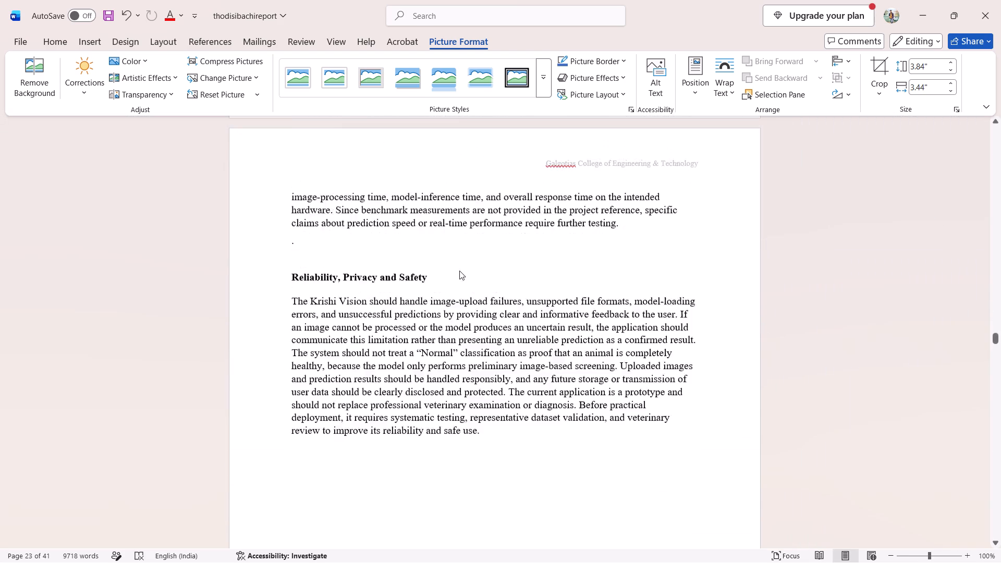
pyautogui.scroll(4, 459, 271)
pyautogui.scroll(-7, 459, 271)
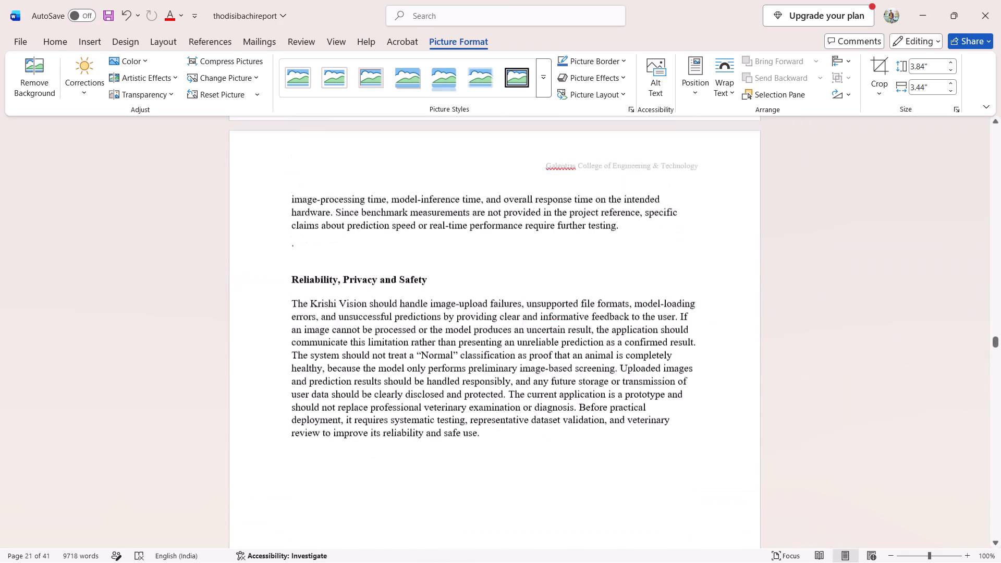
pyautogui.scroll(-3, 459, 271)
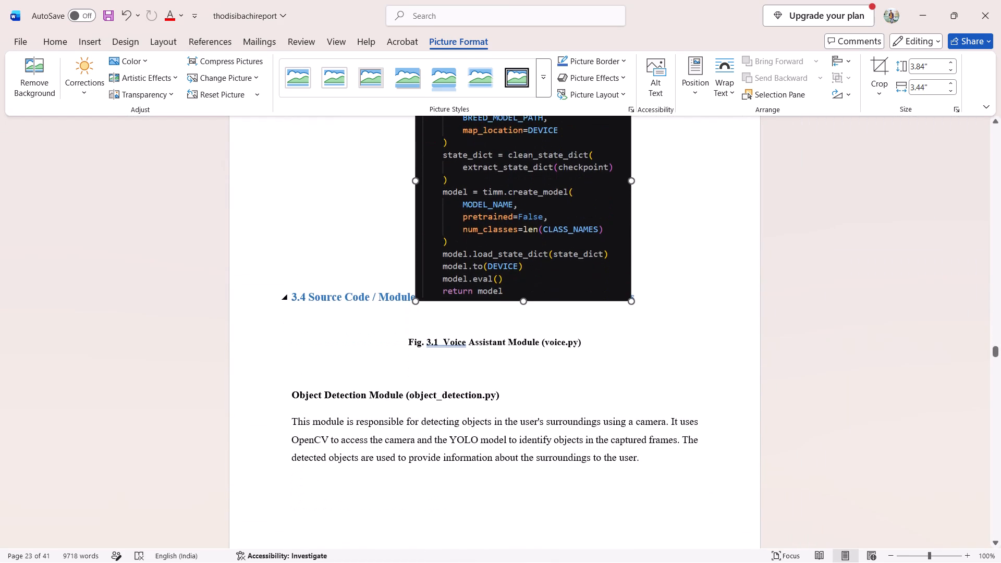
pyautogui.hotkey('ctrl', 'z')
# Shrink the Model Loading code picture proportionally to about 2.78" high by 2.49" wide.
pyautogui.scroll(1, 459, 271)
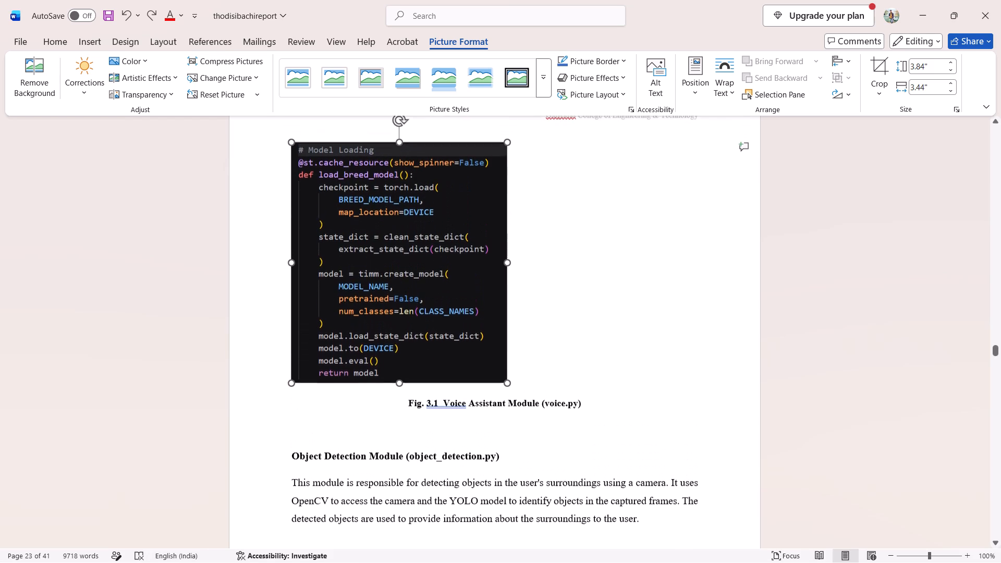
pyautogui.moveTo(506, 383); pyautogui.dragTo(480, 339)
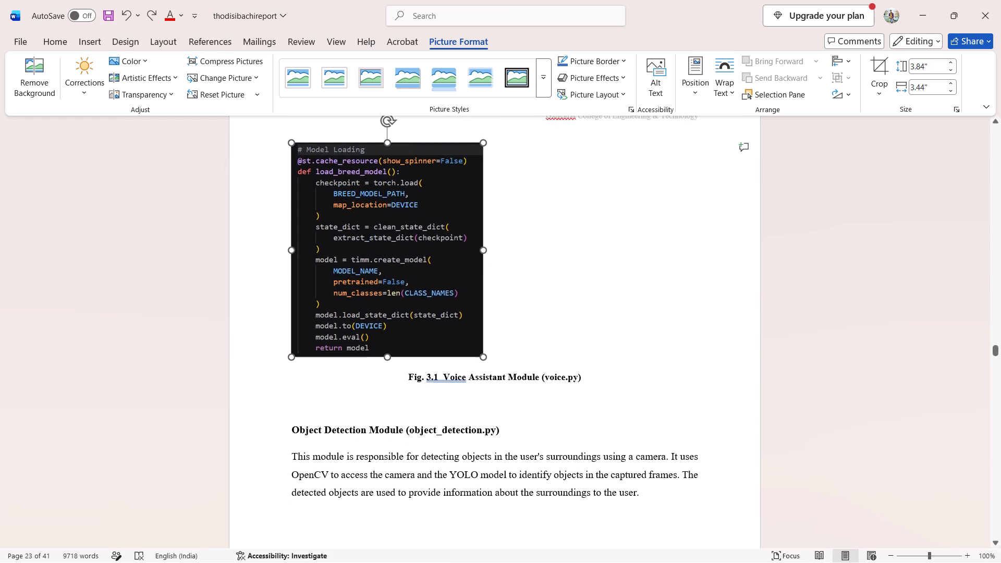
pyautogui.moveTo(480, 339); pyautogui.dragTo(447, 285)
pyautogui.scroll(3, 447, 285)
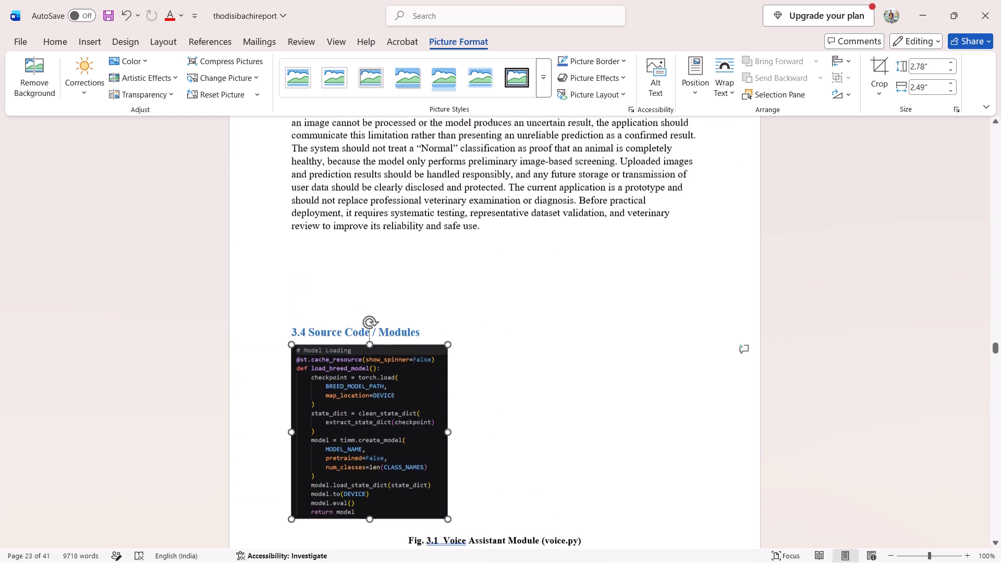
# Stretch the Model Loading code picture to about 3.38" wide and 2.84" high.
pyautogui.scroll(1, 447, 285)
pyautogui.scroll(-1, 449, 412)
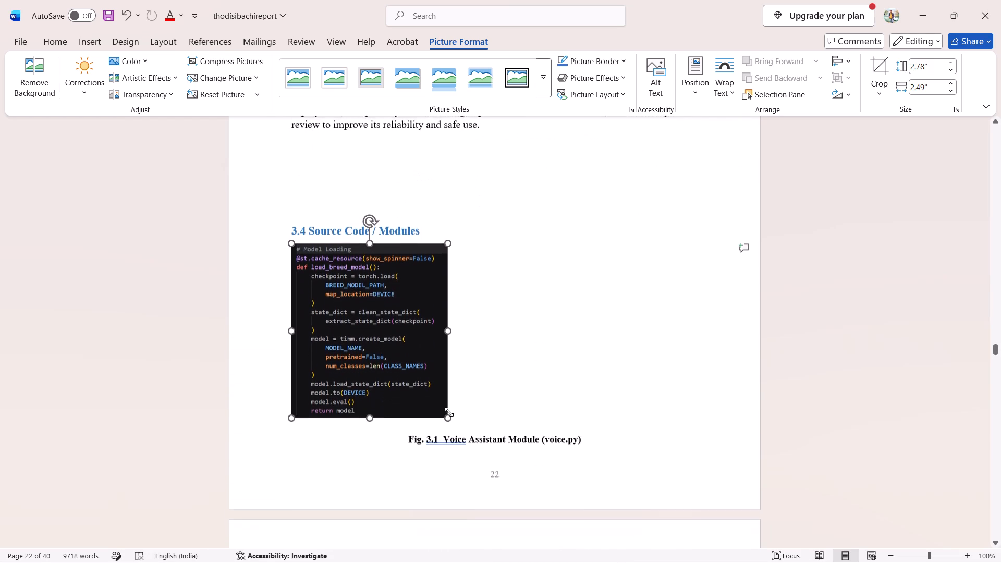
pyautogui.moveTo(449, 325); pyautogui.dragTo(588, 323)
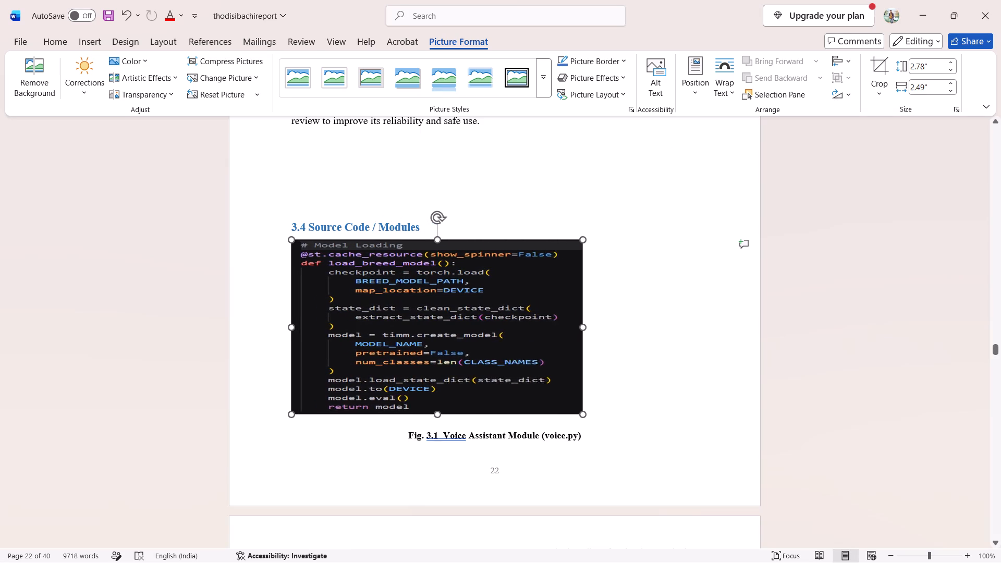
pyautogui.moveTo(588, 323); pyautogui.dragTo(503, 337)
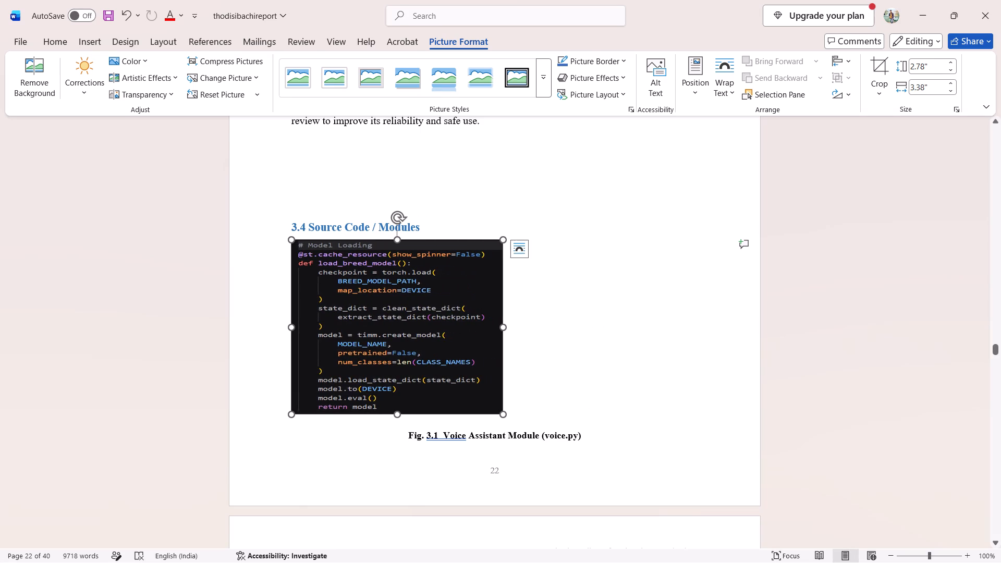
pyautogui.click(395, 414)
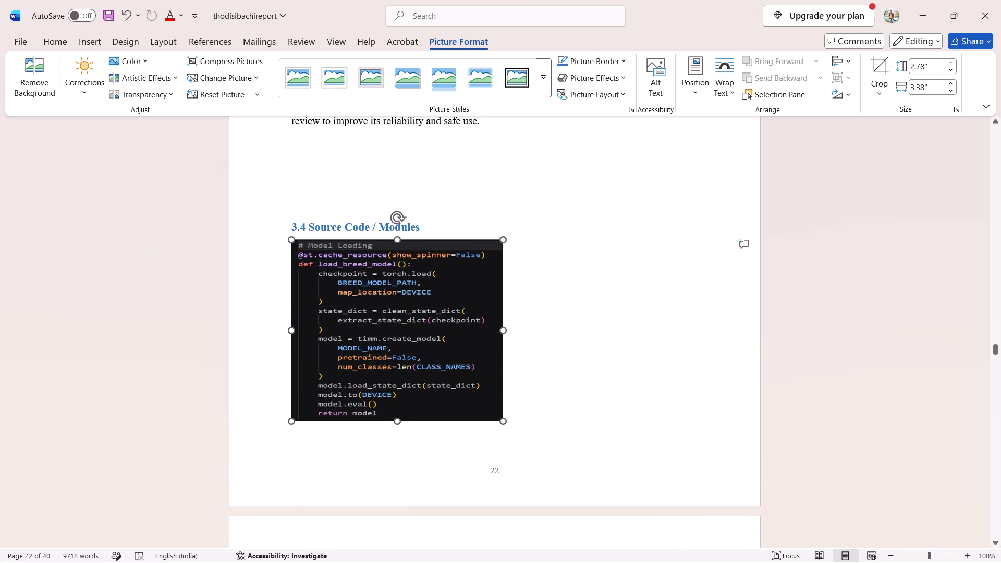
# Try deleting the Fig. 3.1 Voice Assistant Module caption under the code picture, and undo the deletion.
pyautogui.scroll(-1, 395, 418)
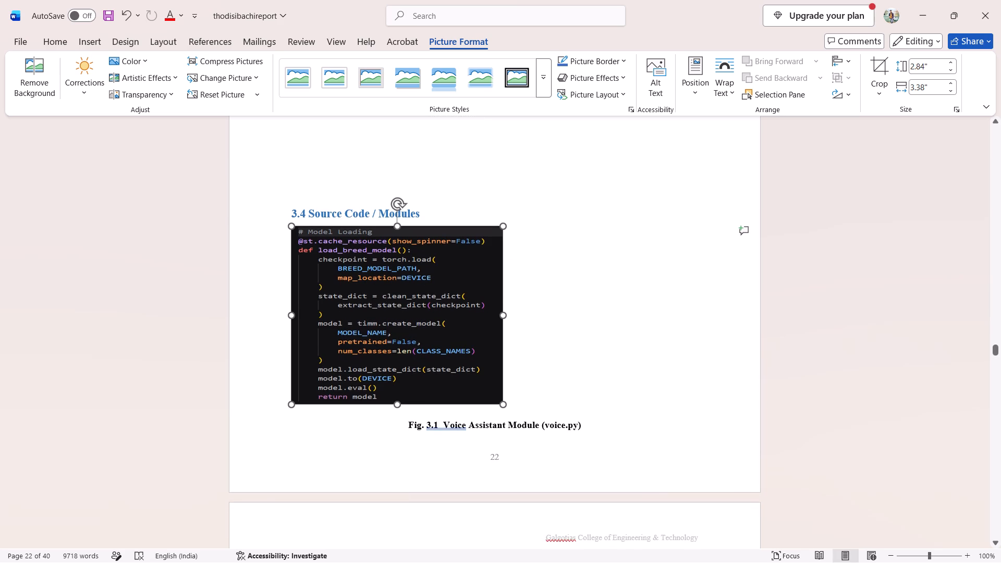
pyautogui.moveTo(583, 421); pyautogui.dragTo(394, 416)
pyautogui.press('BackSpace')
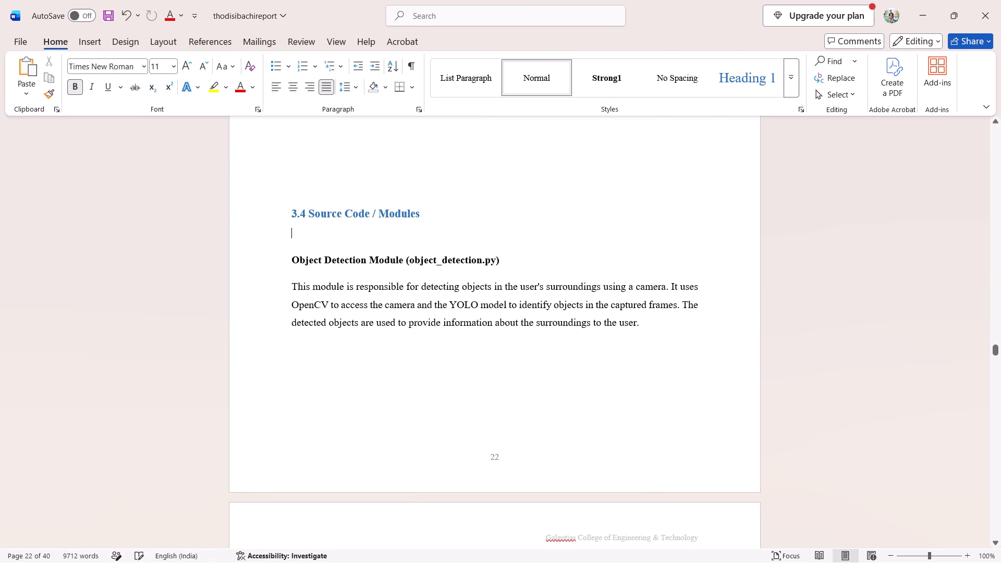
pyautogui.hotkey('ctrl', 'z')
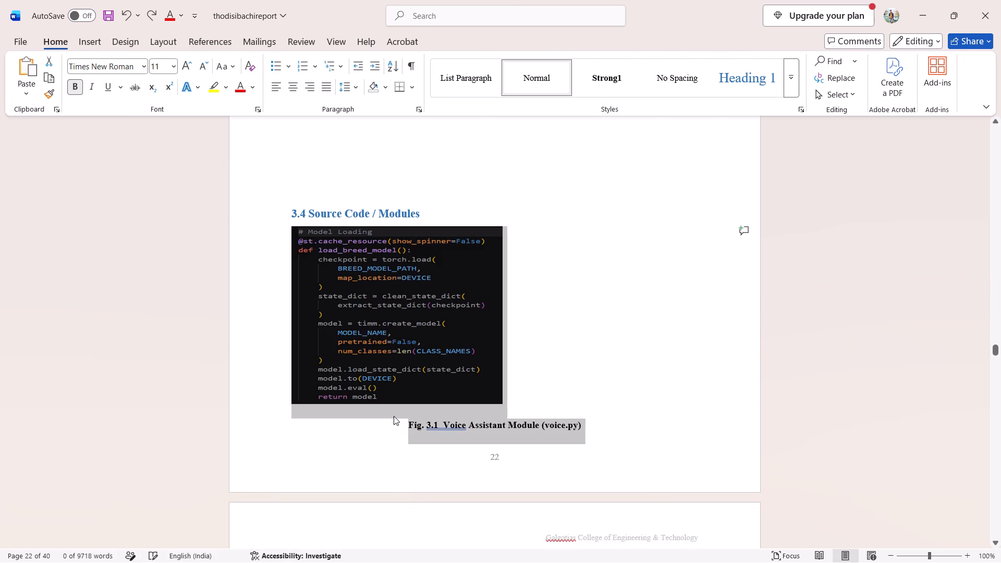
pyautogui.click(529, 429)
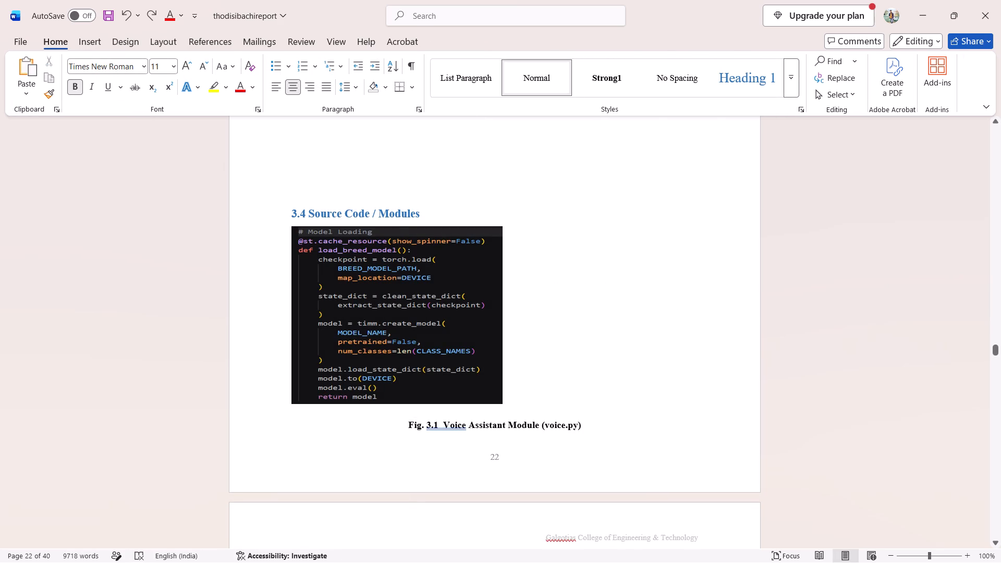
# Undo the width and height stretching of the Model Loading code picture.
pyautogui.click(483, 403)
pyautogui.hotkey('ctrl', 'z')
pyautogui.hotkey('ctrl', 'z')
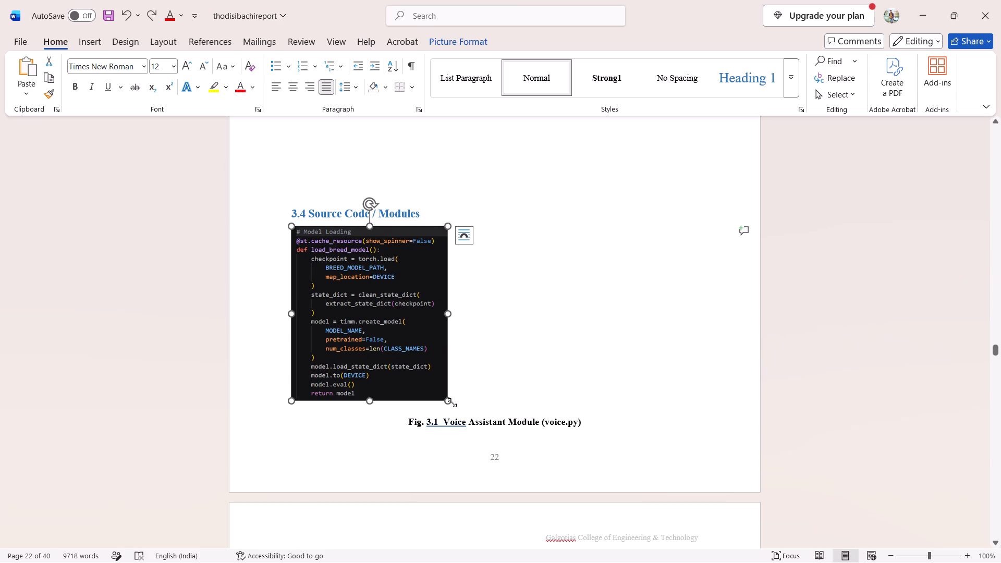
# Enlarge the Model Loading code picture moderately in small increments, keeping its proportions.
pyautogui.moveTo(452, 402); pyautogui.dragTo(464, 416)
pyautogui.moveTo(464, 416); pyautogui.dragTo(471, 424)
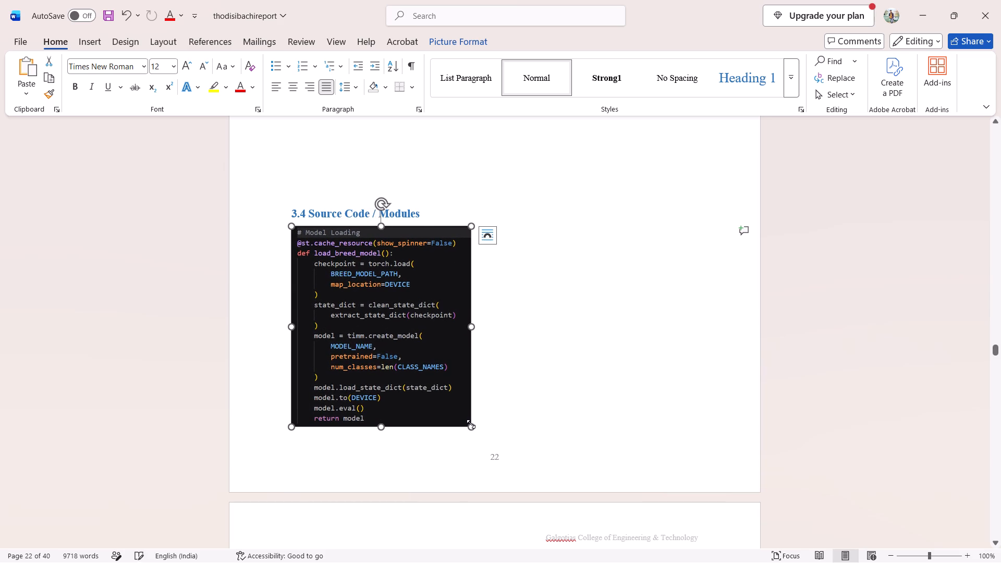
pyautogui.moveTo(472, 426); pyautogui.dragTo(480, 432)
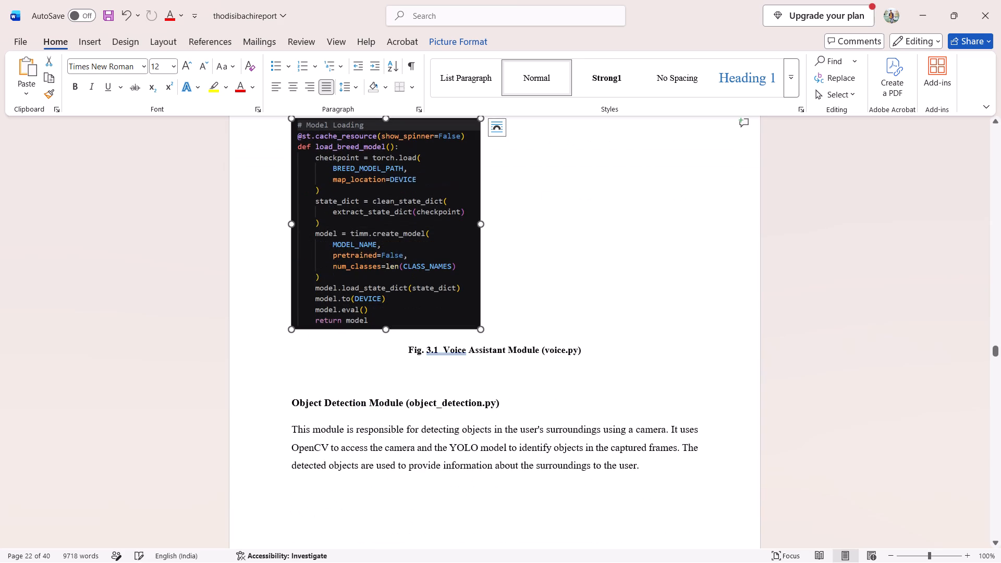
# Start a text position in the blank space beside the Model Loading code picture so it floats, and shift the picture slightly to the right.
pyautogui.click(487, 332)
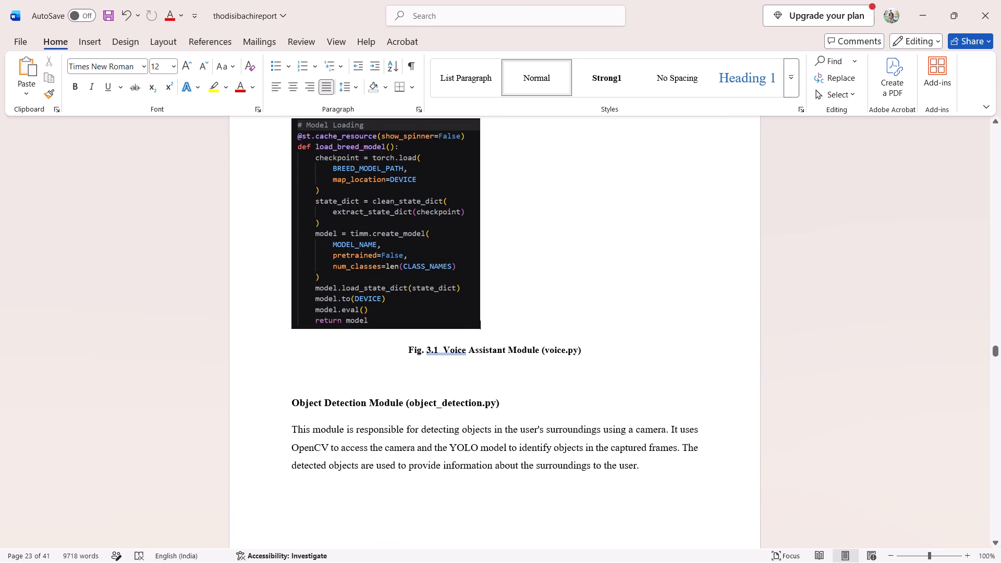
pyautogui.click(492, 324)
pyautogui.doubleClick(506, 308)
pyautogui.moveTo(506, 308); pyautogui.dragTo(484, 327)
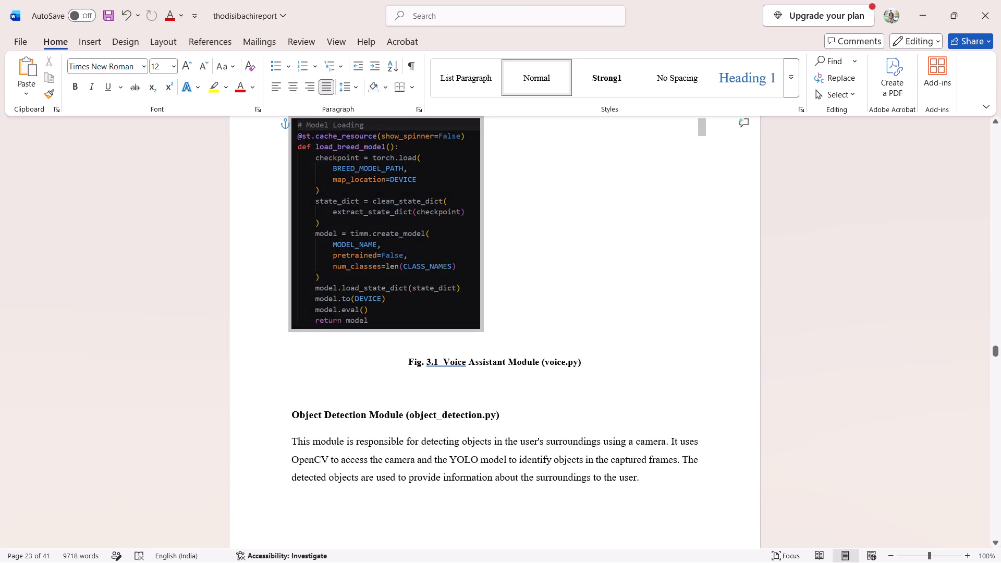
pyautogui.moveTo(484, 327); pyautogui.dragTo(489, 337)
pyautogui.scroll(1, 489, 337)
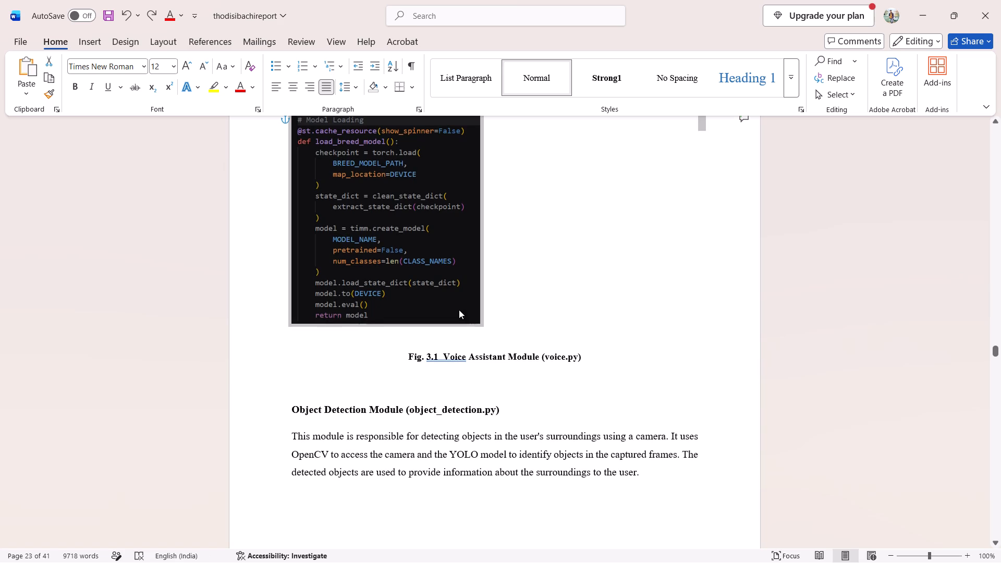
pyautogui.click(459, 310)
pyautogui.moveTo(459, 310); pyautogui.dragTo(474, 313)
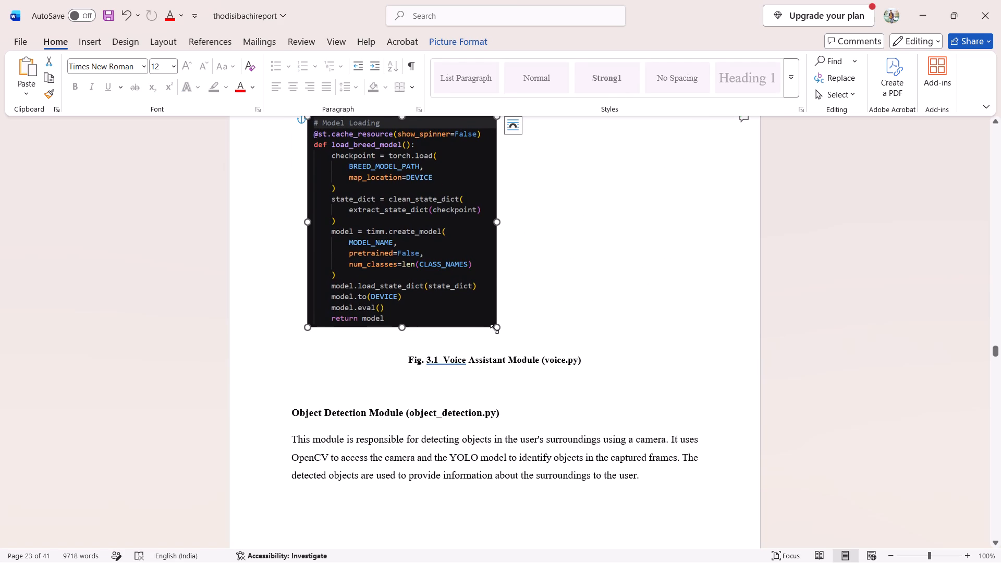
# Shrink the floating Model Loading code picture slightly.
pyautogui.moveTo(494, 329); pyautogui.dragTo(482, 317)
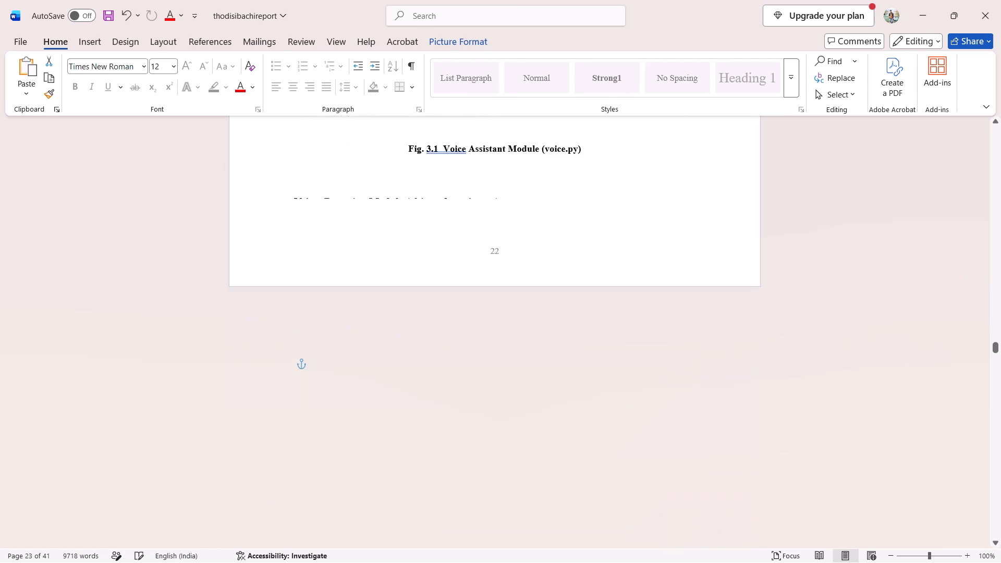
# Examine the page layout around sections 3.3.2 and 3.4 at several zoom levels, including where the Model Loading code picture sits.
pyautogui.keyDown('ctrl'); pyautogui.scroll(-1, 482, 317); pyautogui.keyUp('ctrl')
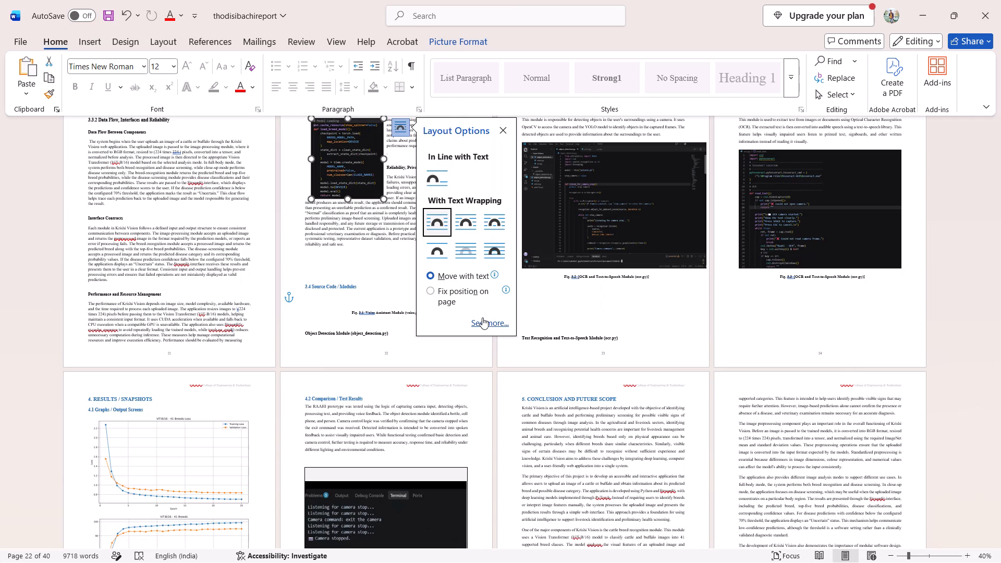
pyautogui.keyDown('ctrl'); pyautogui.scroll(7, 482, 317); pyautogui.keyUp('ctrl')
pyautogui.keyDown('ctrl'); pyautogui.scroll(3, 512, 418); pyautogui.keyUp('ctrl')
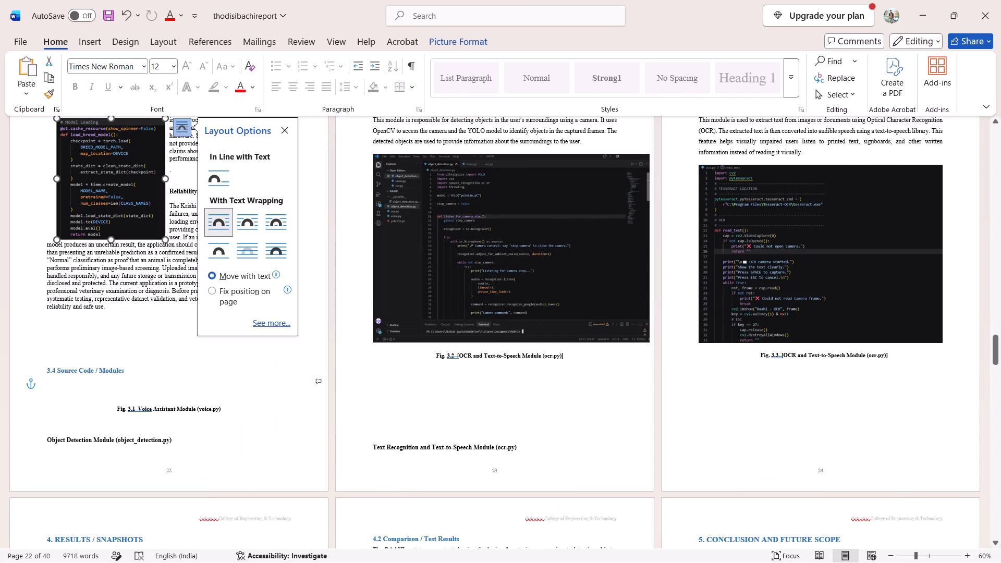
pyautogui.scroll(-1, 512, 418)
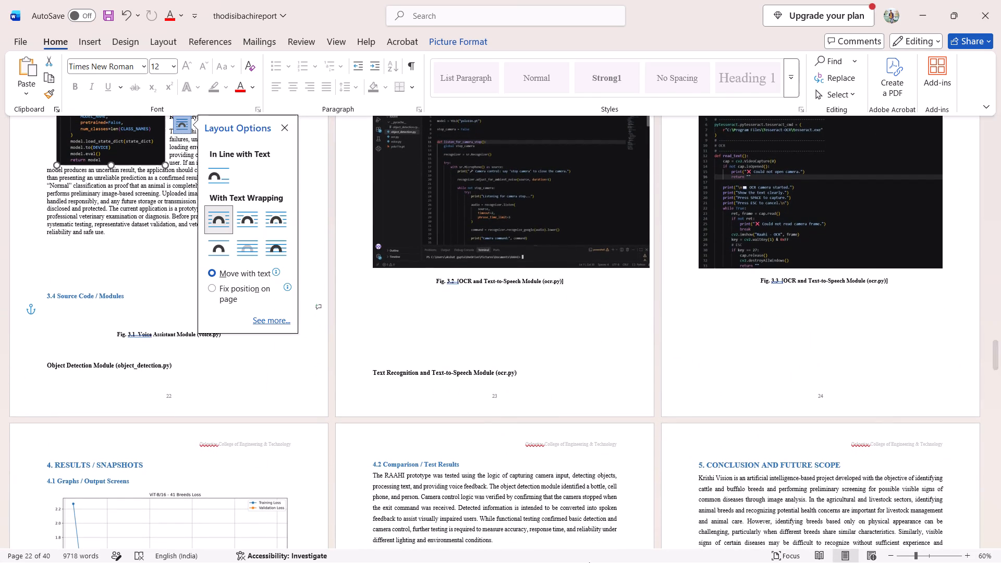
pyautogui.keyDown('ctrl'); pyautogui.scroll(-1, 620, 337); pyautogui.keyUp('ctrl')
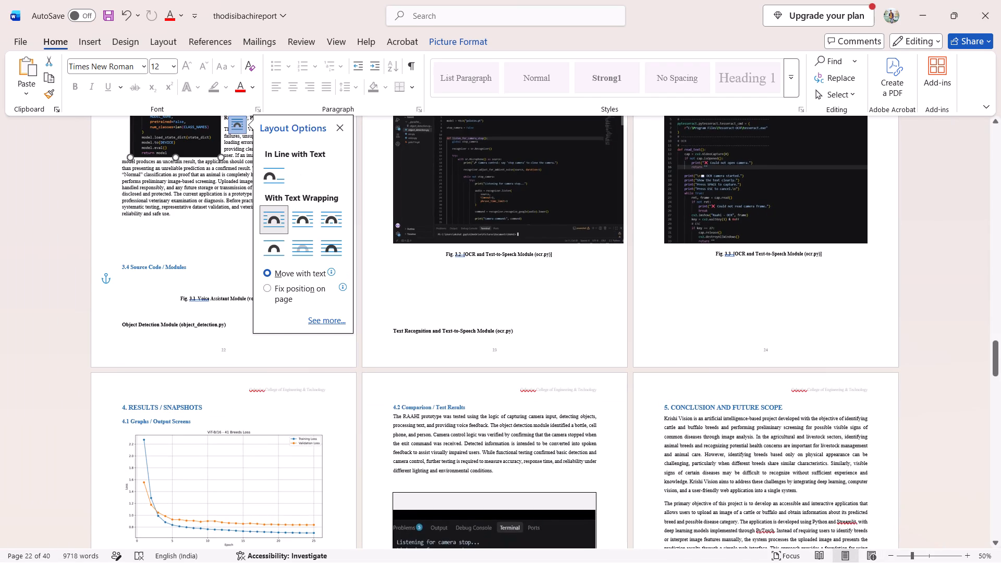
pyautogui.click(419, 300)
pyautogui.keyDown('ctrl'); pyautogui.scroll(5, 419, 300); pyautogui.keyUp('ctrl')
pyautogui.keyDown('ctrl'); pyautogui.scroll(-3, 419, 300); pyautogui.keyUp('ctrl')
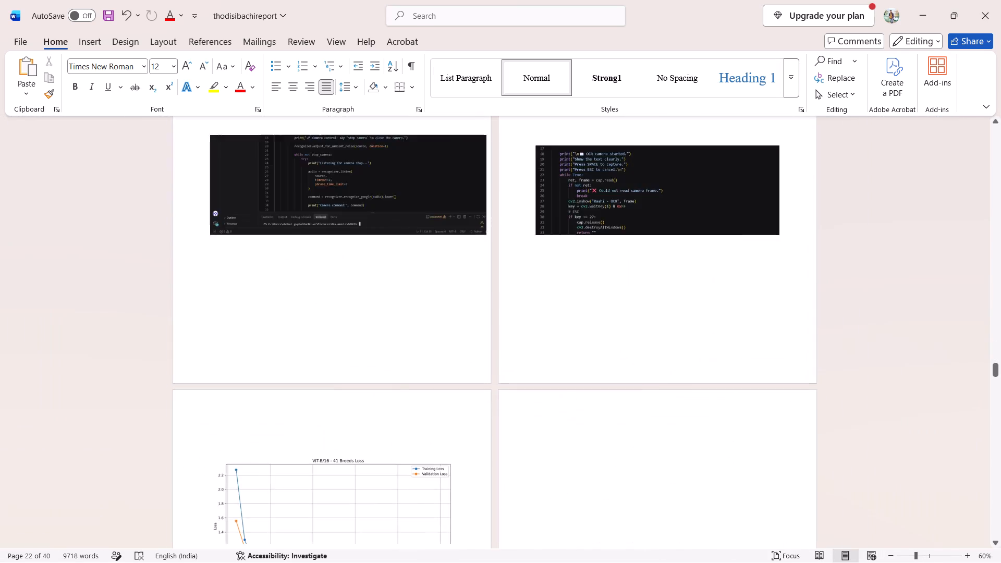
pyautogui.keyDown('ctrl'); pyautogui.scroll(7, 419, 300); pyautogui.keyUp('ctrl')
pyautogui.keyDown('ctrl'); pyautogui.scroll(-6, 419, 300); pyautogui.keyUp('ctrl')
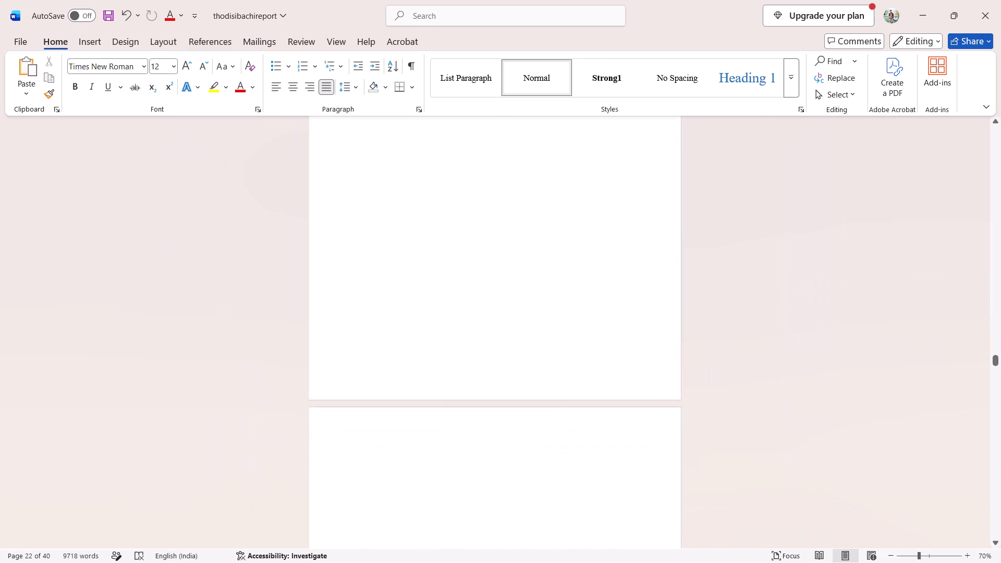
pyautogui.scroll(3, 419, 300)
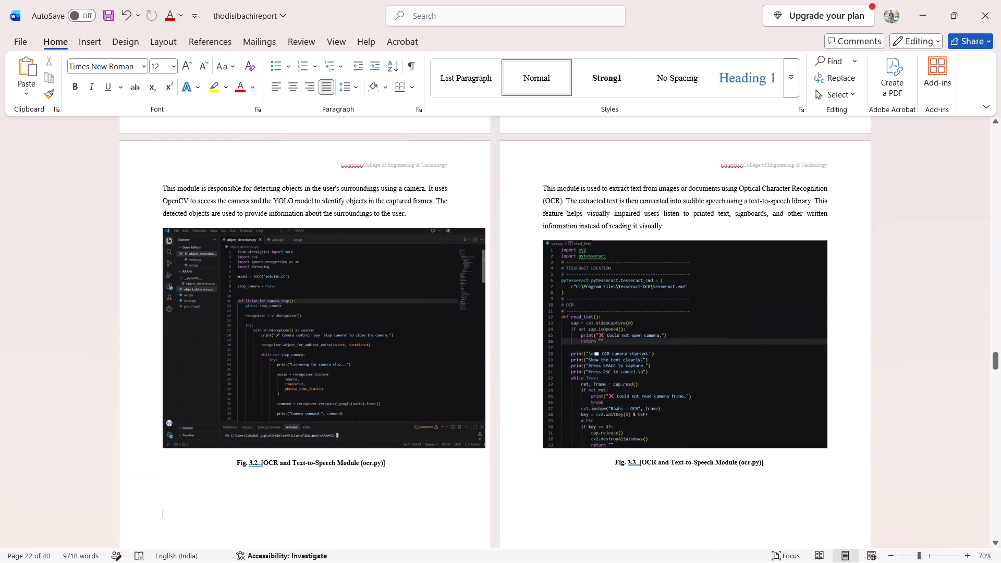
pyautogui.scroll(4, 419, 300)
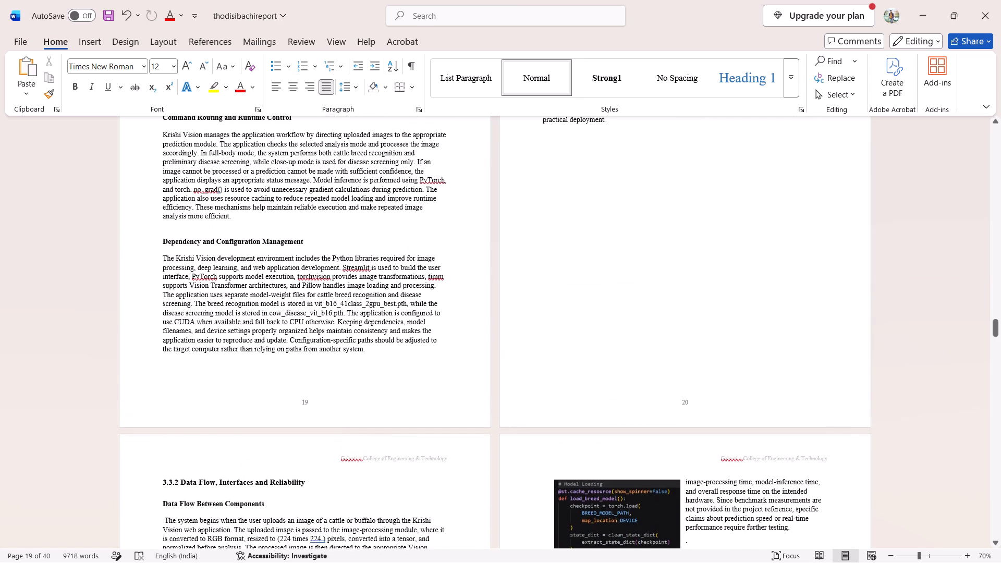
pyautogui.scroll(-2, 419, 300)
pyautogui.scroll(-1, 619, 400)
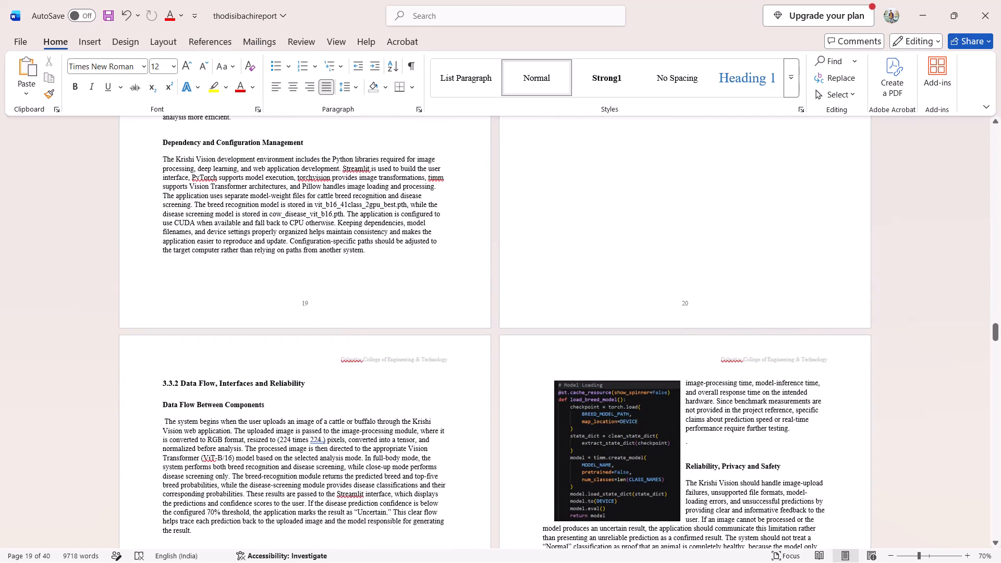
pyautogui.scroll(-1, 619, 400)
pyautogui.keyDown('ctrl'); pyautogui.scroll(4, 619, 400); pyautogui.keyUp('ctrl')
pyautogui.hscroll(-3, 619, 400)
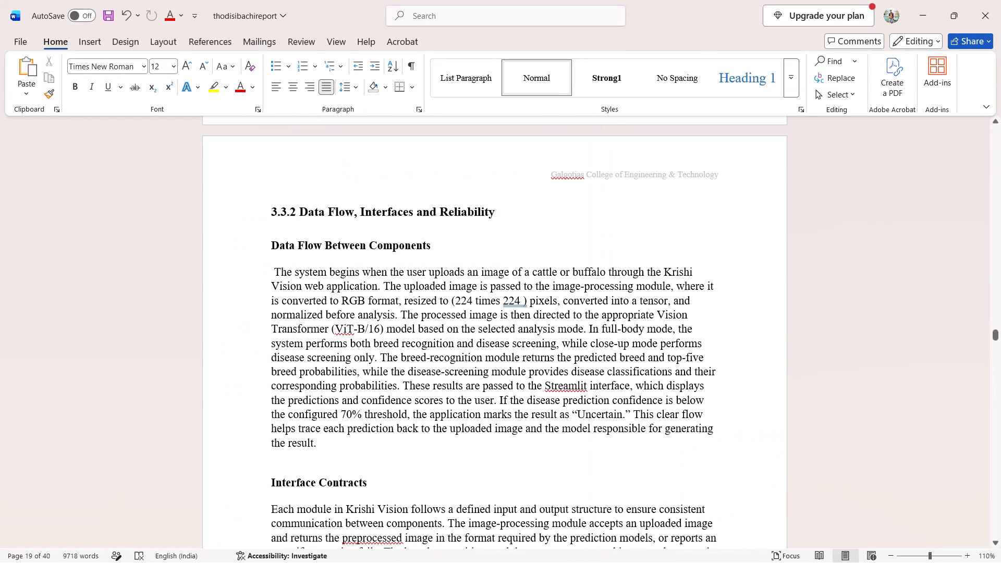
pyautogui.scroll(-4, 619, 400)
pyautogui.scroll(3, 619, 400)
pyautogui.scroll(-1, 619, 400)
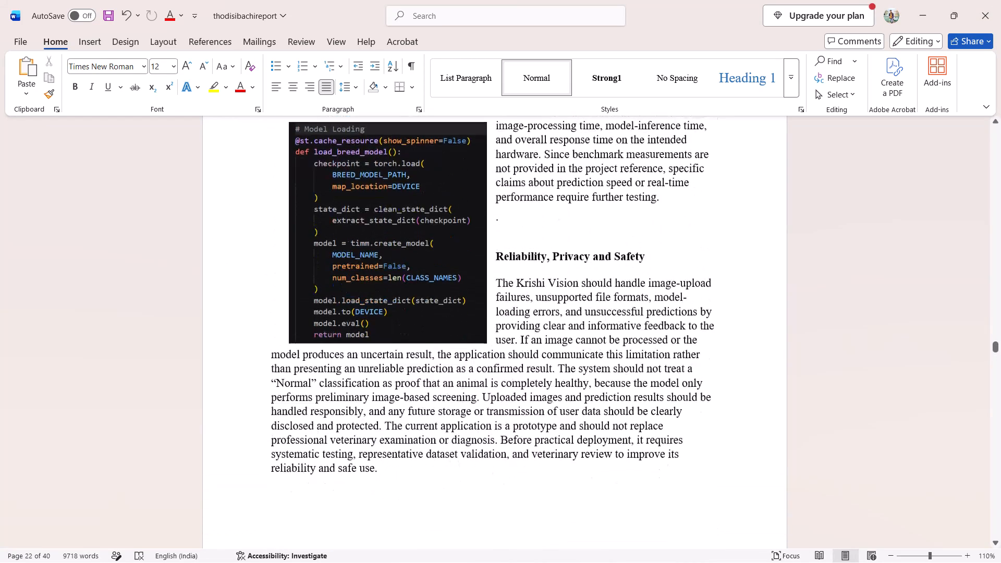
pyautogui.scroll(-1, 619, 400)
pyautogui.scroll(2, 619, 400)
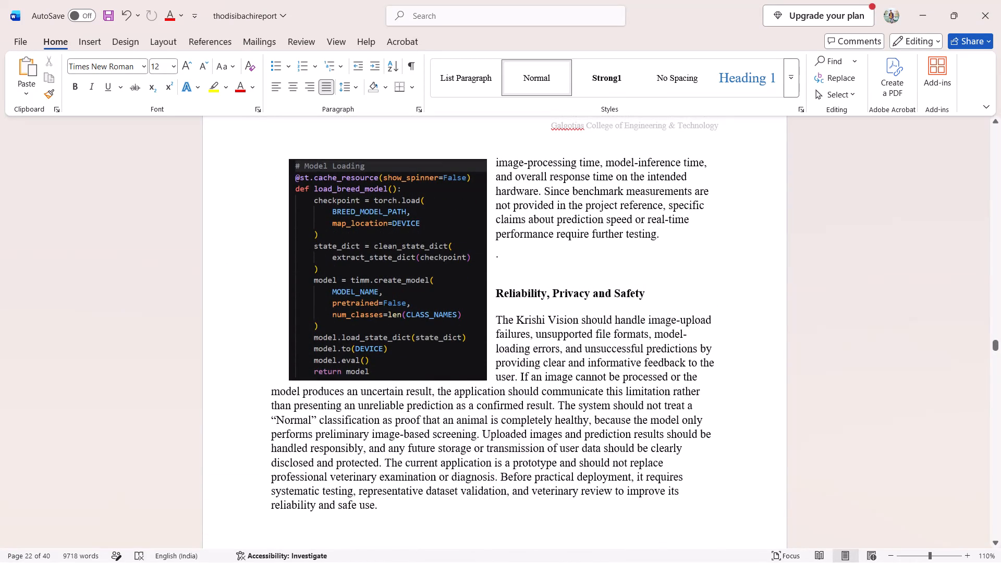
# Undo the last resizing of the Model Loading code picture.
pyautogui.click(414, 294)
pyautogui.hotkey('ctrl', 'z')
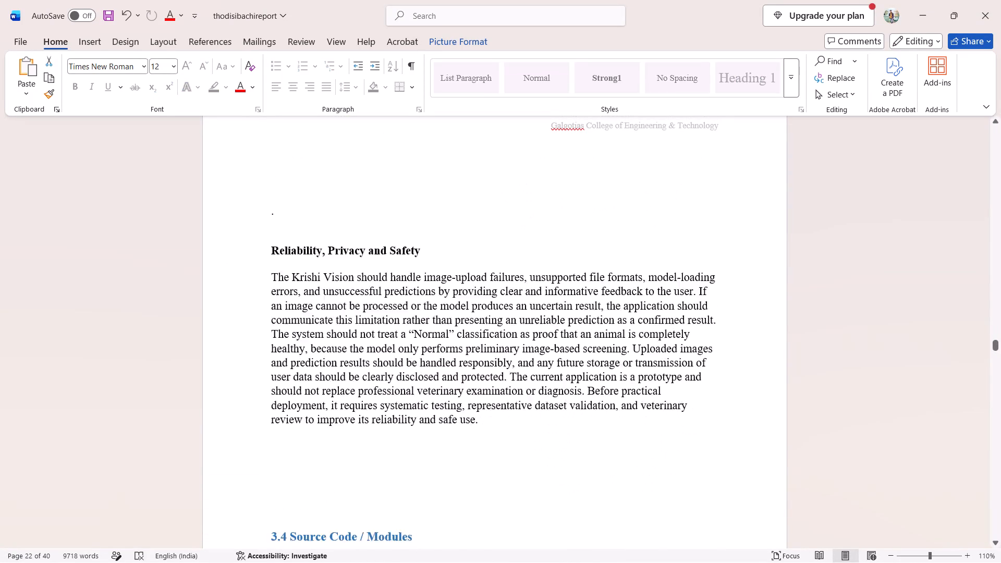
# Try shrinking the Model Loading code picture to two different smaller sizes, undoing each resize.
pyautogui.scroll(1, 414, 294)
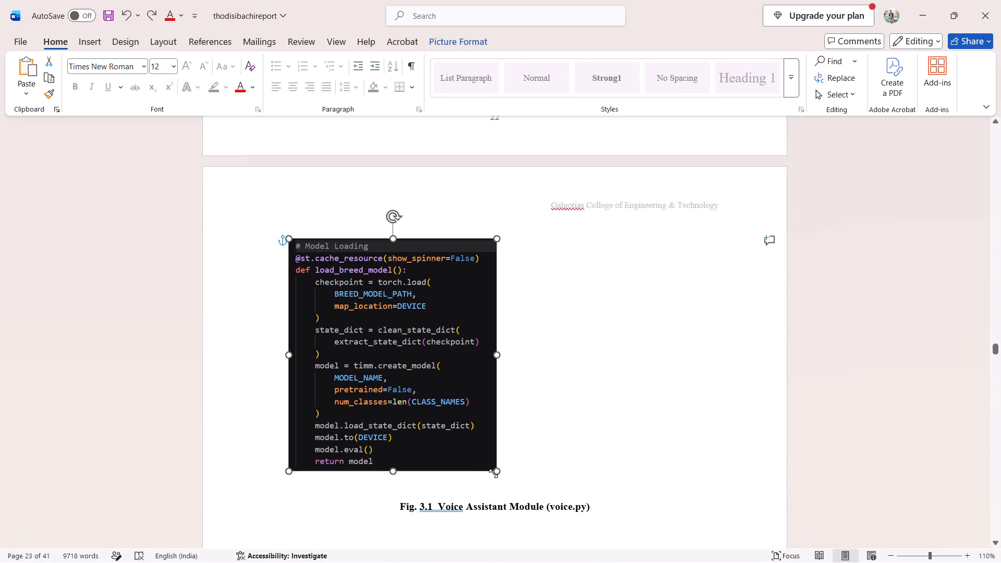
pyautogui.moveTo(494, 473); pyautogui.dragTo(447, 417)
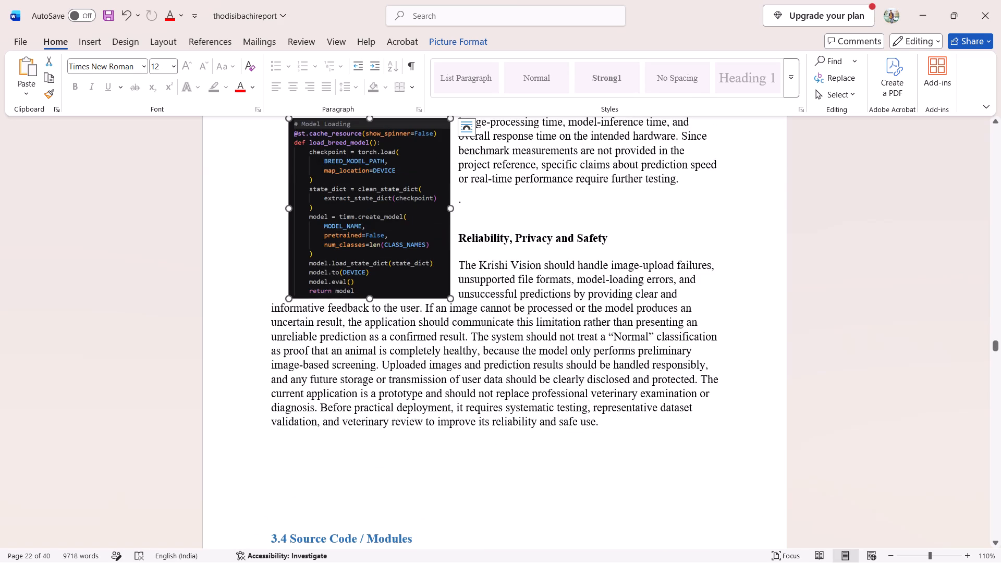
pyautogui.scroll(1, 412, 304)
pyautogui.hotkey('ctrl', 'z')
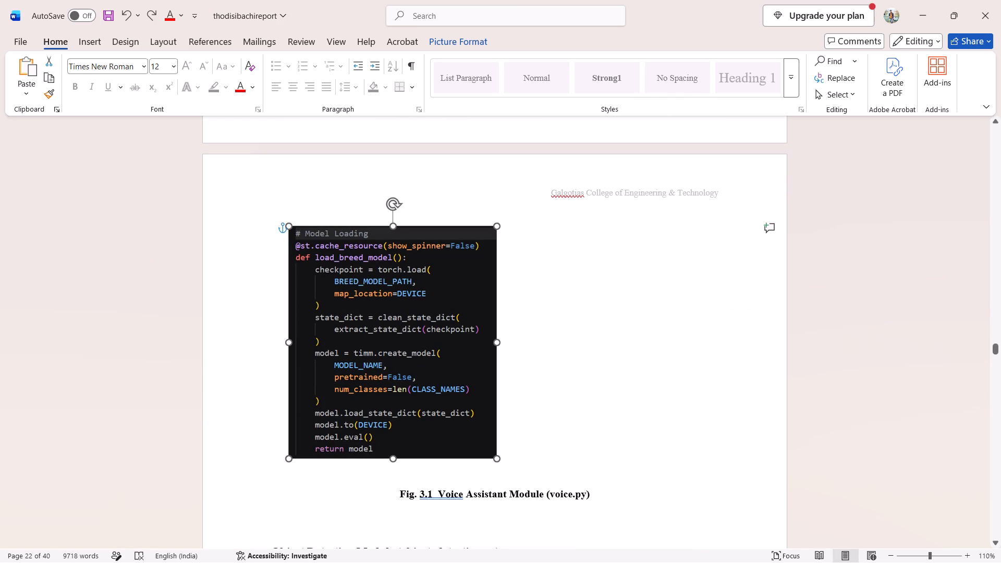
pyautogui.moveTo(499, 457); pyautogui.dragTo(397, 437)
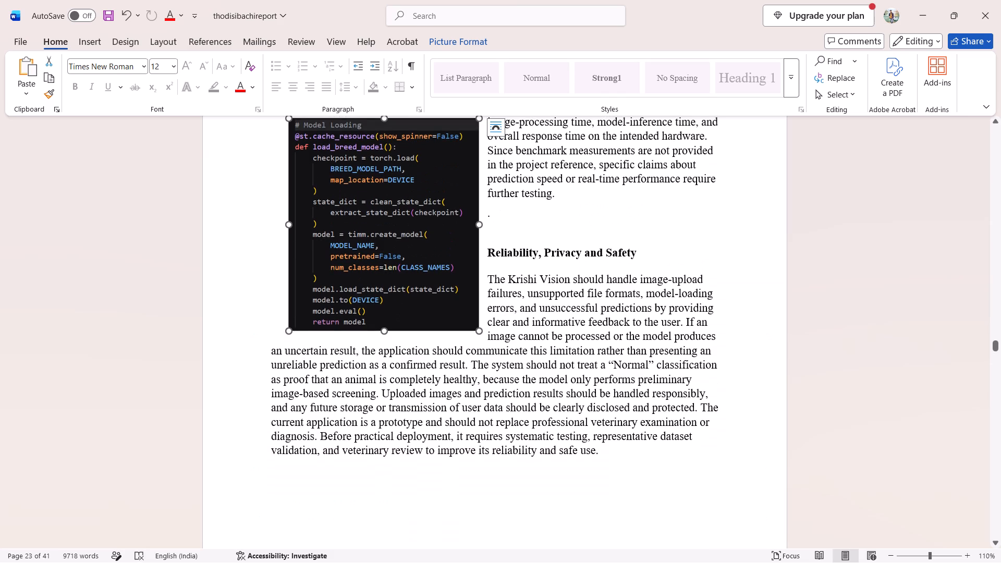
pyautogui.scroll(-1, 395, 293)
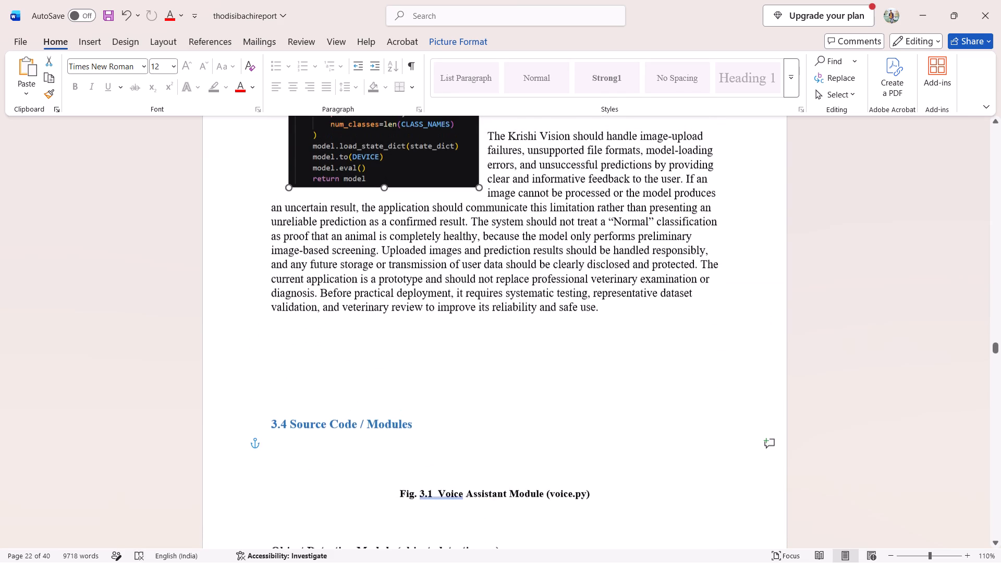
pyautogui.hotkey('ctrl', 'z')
# Examine the pages from section 3.3.2 to the Object Detection Module, including the space under heading 3.4 and the Model Loading picture.
pyautogui.scroll(2, 395, 293)
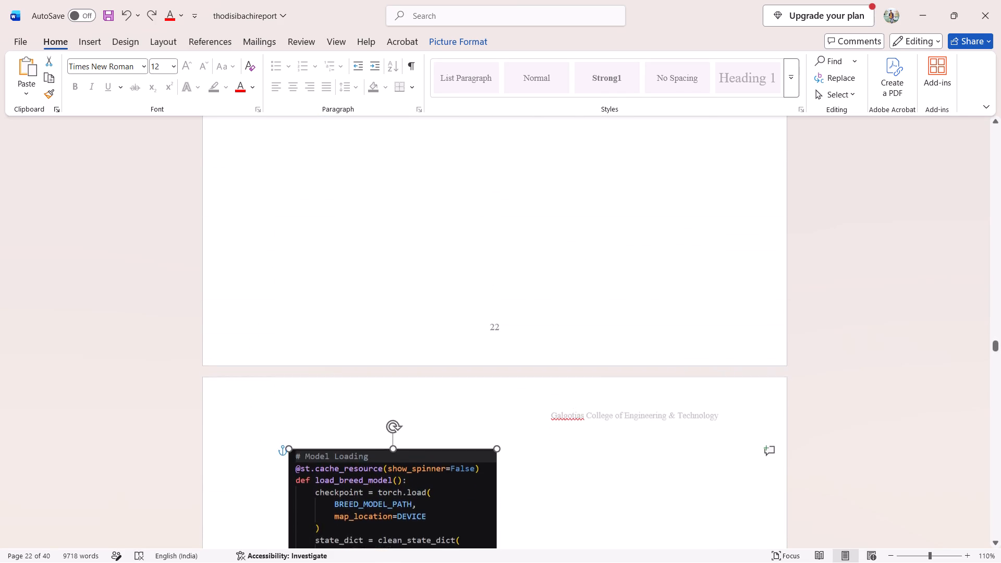
pyautogui.scroll(1, 395, 293)
pyautogui.scroll(-1, 395, 293)
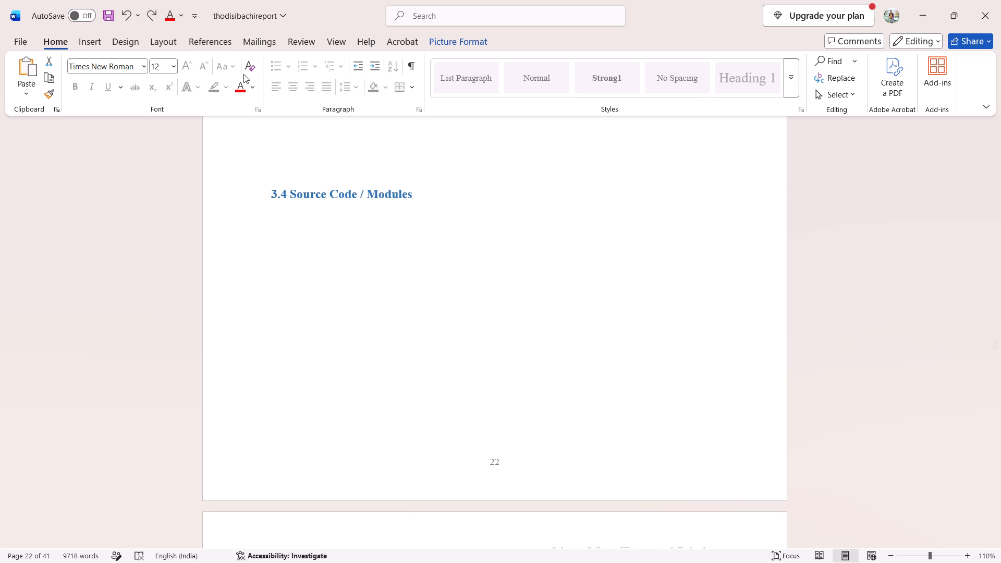
pyautogui.scroll(8, 345, 366)
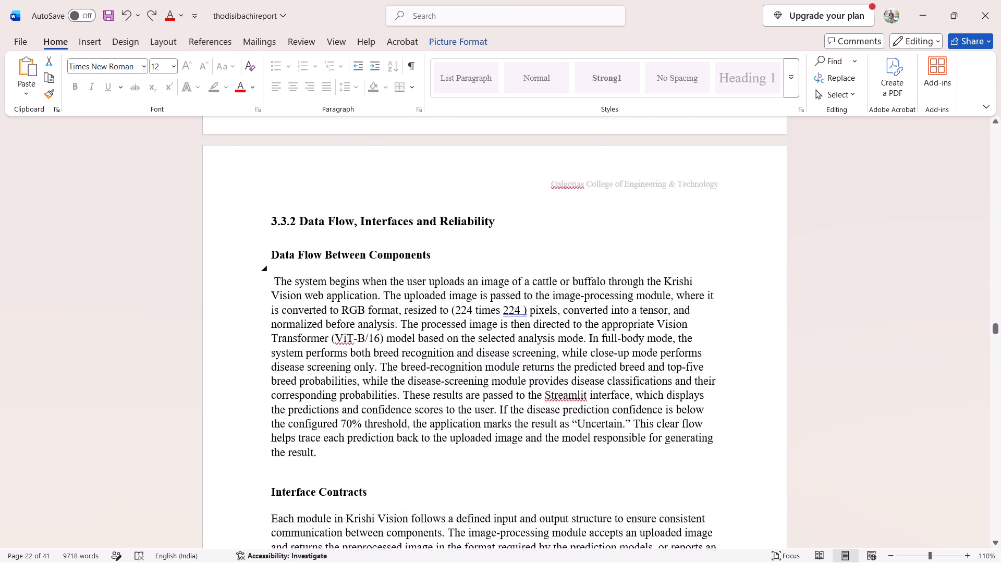
pyautogui.scroll(7, 345, 366)
pyautogui.scroll(-6, 345, 366)
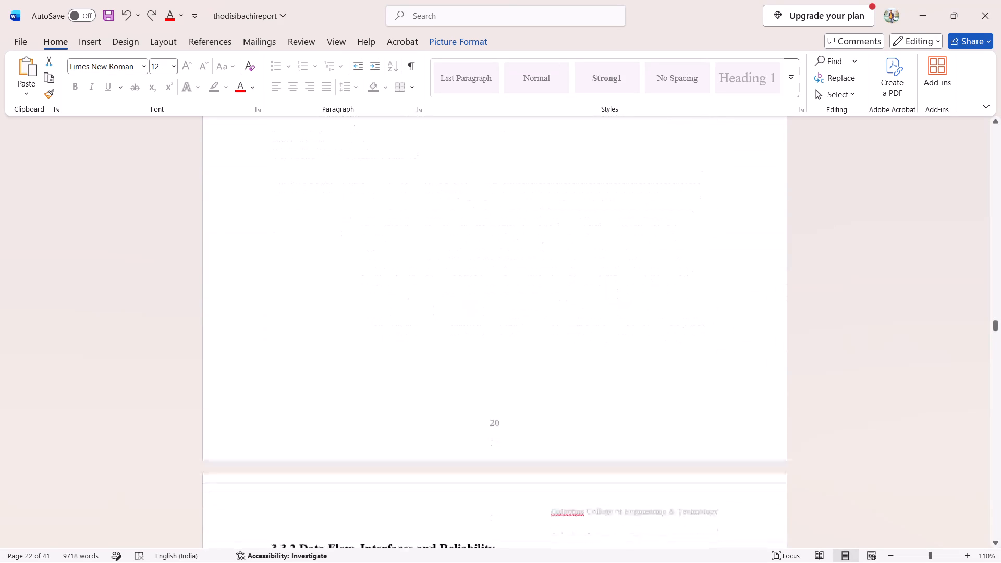
pyautogui.scroll(-11, 345, 366)
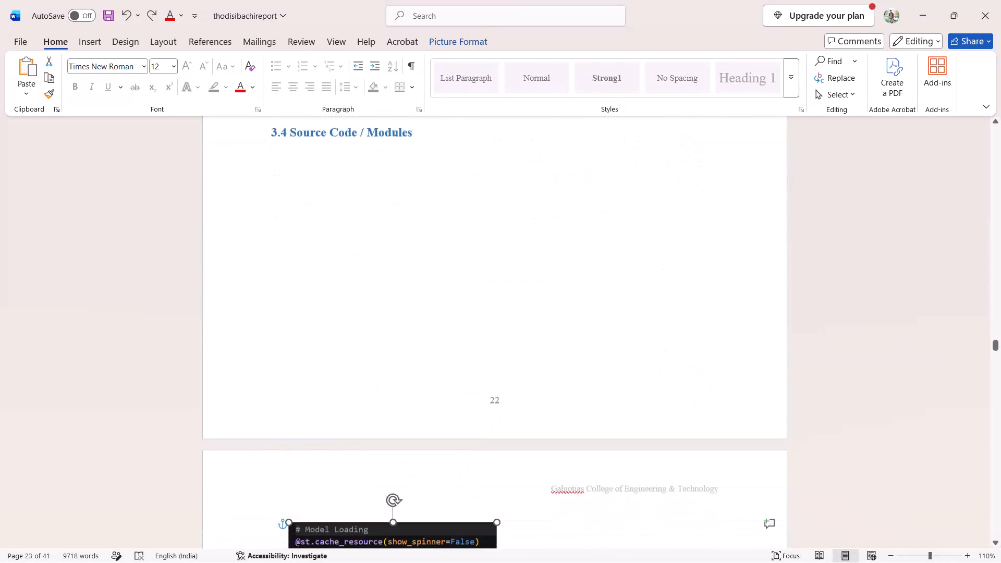
pyautogui.scroll(-2, 345, 366)
pyautogui.scroll(2, 345, 366)
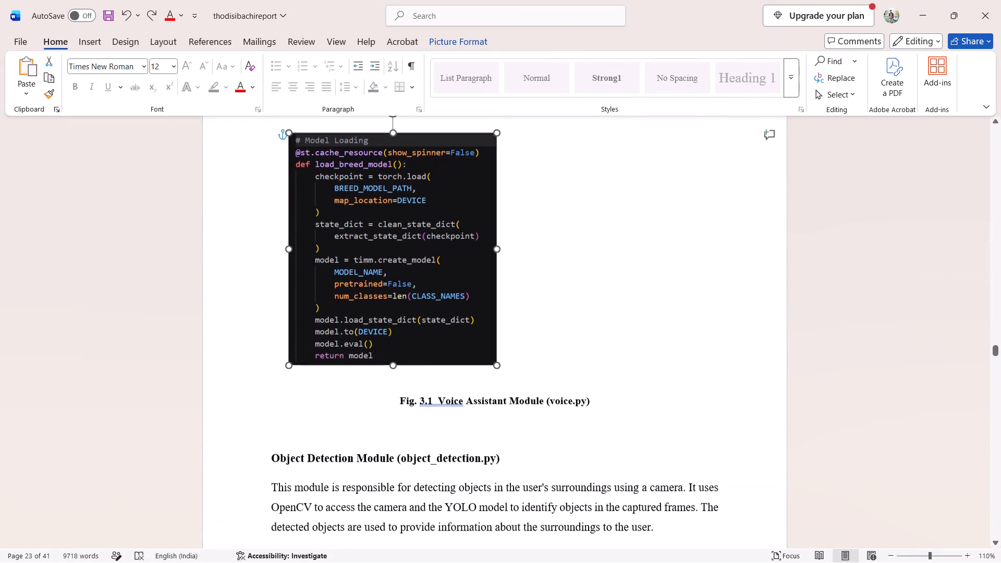
# Shrink the Model Loading code picture slightly, keeping its proportions.
pyautogui.scroll(1, 345, 366)
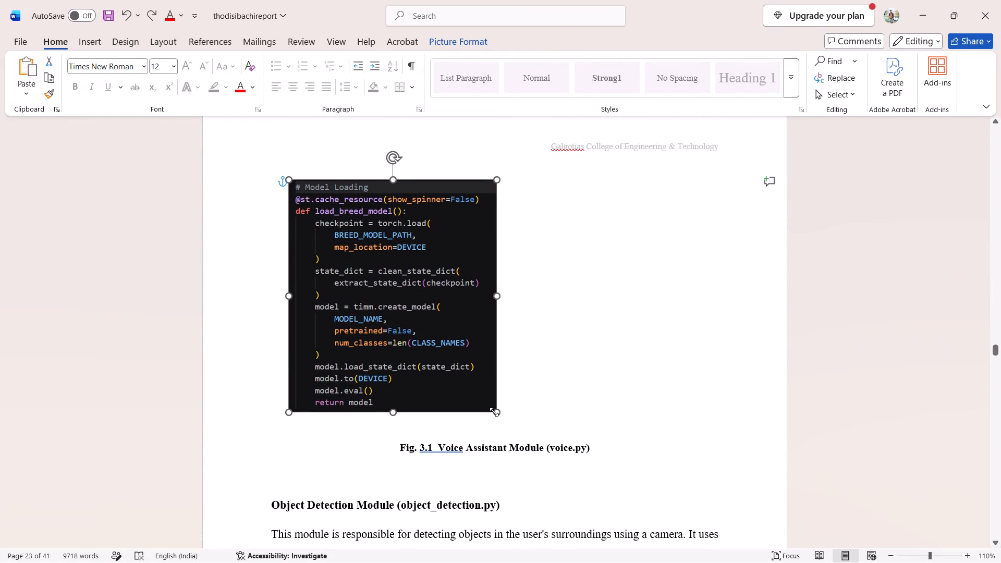
pyautogui.moveTo(494, 412); pyautogui.dragTo(481, 398)
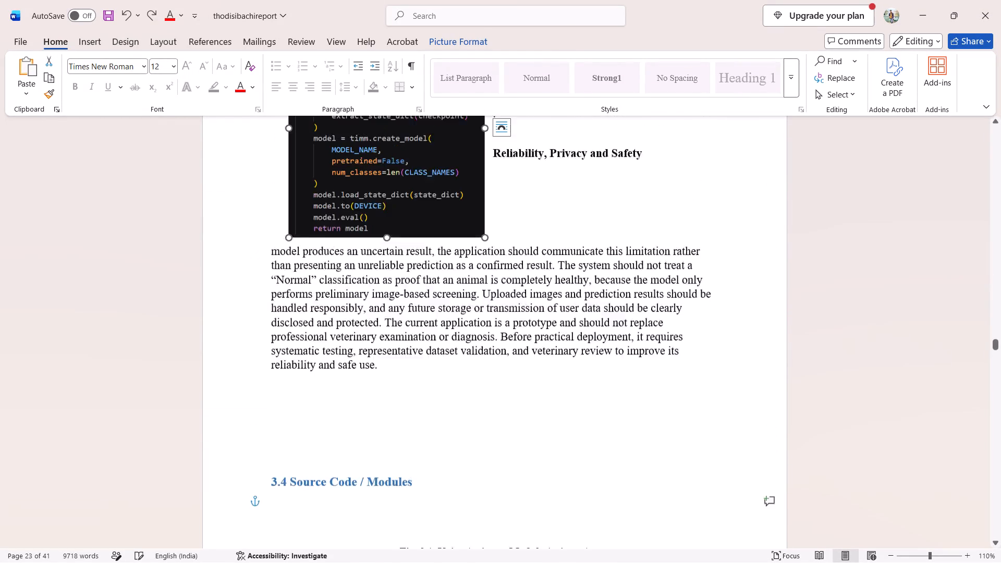
# Move the Model Loading code picture directly beneath the 3.4 Source Code / Modules heading, aligned with the left text margin.
pyautogui.scroll(1, 374, 118)
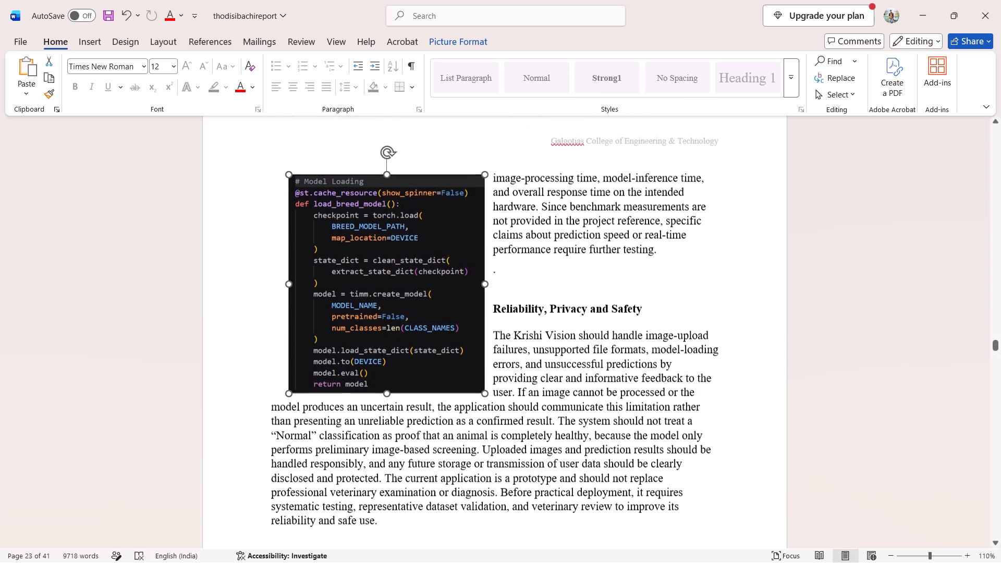
pyautogui.moveTo(389, 199); pyautogui.dragTo(399, 383)
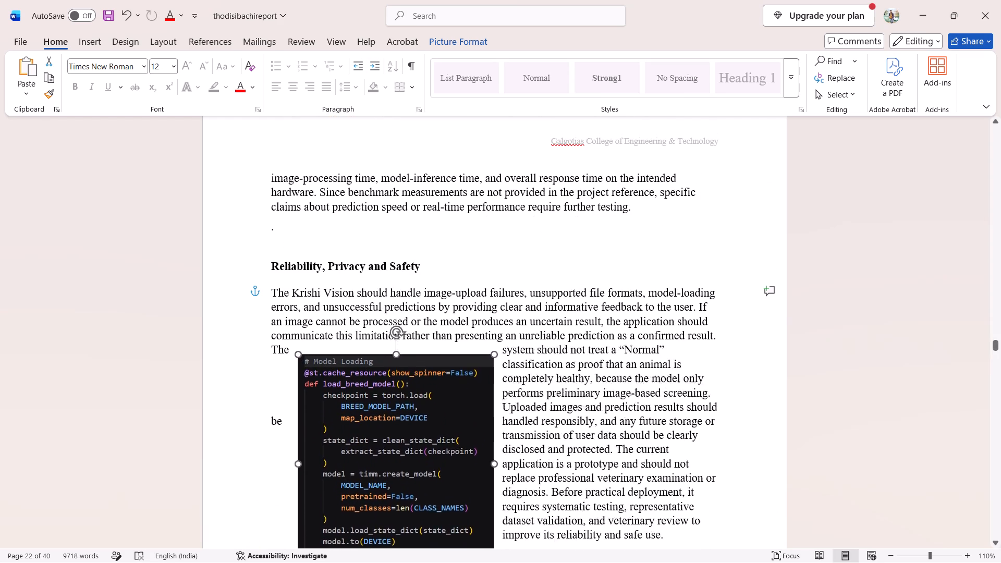
pyautogui.moveTo(399, 383); pyautogui.dragTo(384, 415)
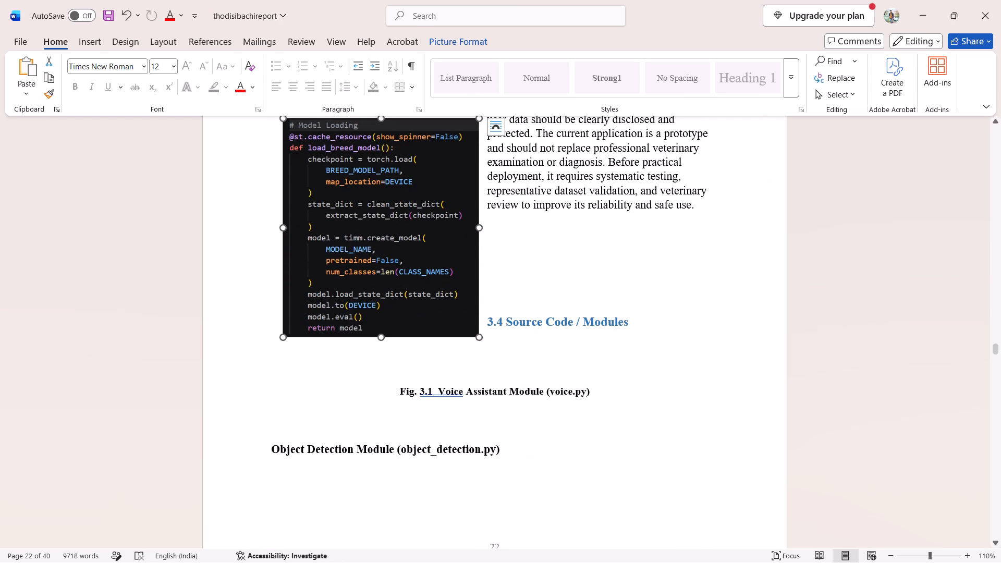
pyautogui.moveTo(367, 169); pyautogui.dragTo(356, 377)
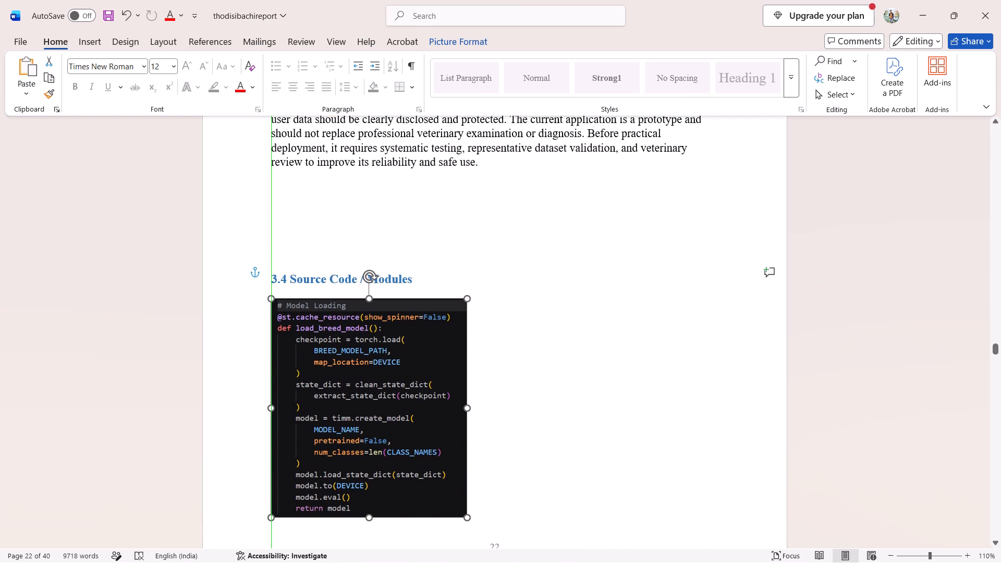
pyautogui.moveTo(356, 377); pyautogui.dragTo(356, 376)
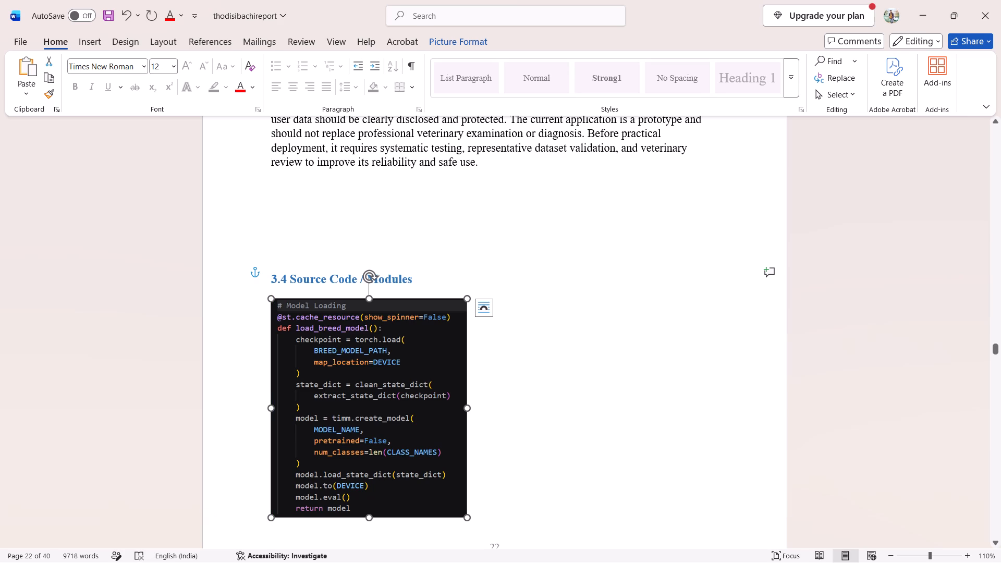
# Delete the blank lines between the Reliability, Privacy and Safety paragraph and the 3.4 Source Code / Modules heading.
pyautogui.click(299, 253)
pyautogui.press('BackSpace')
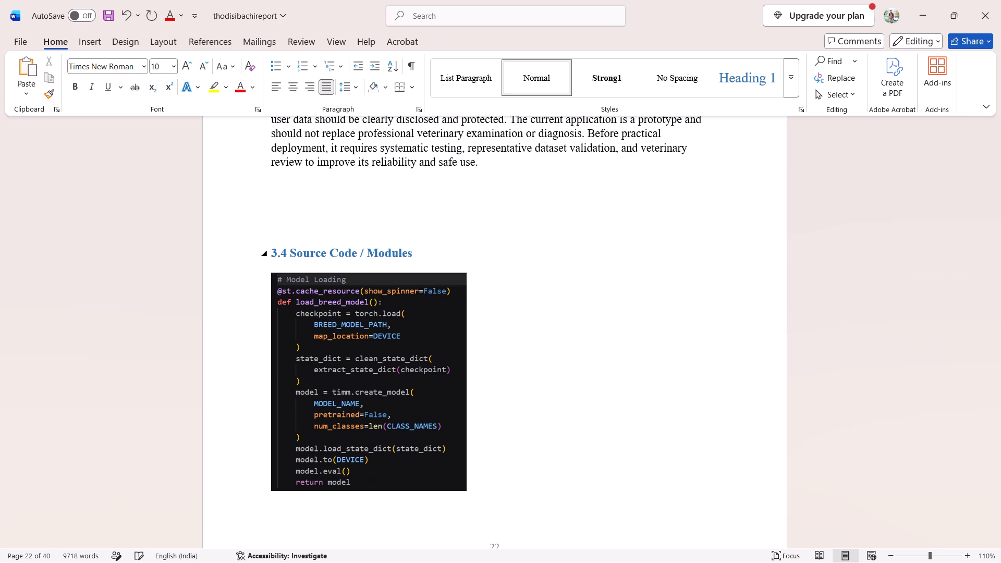
pyautogui.press('BackSpace')
pyautogui.press('BackSpace')
pyautogui.press('BackSpace')
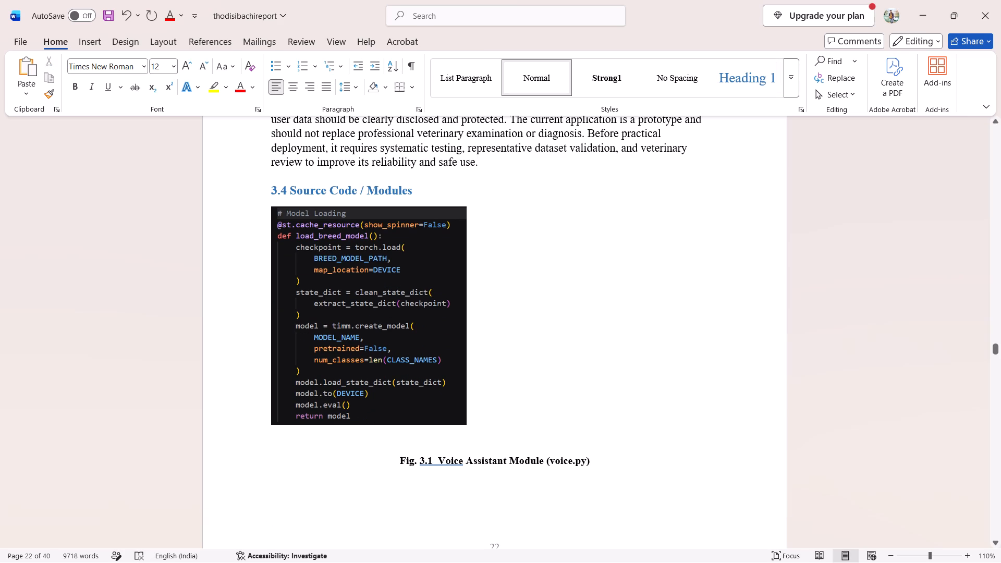
# Delete the caption "Fig. 3.1 Voice Assistant Module (voice.py)" below the Model Loading picture.
pyautogui.scroll(-1, 526, 287)
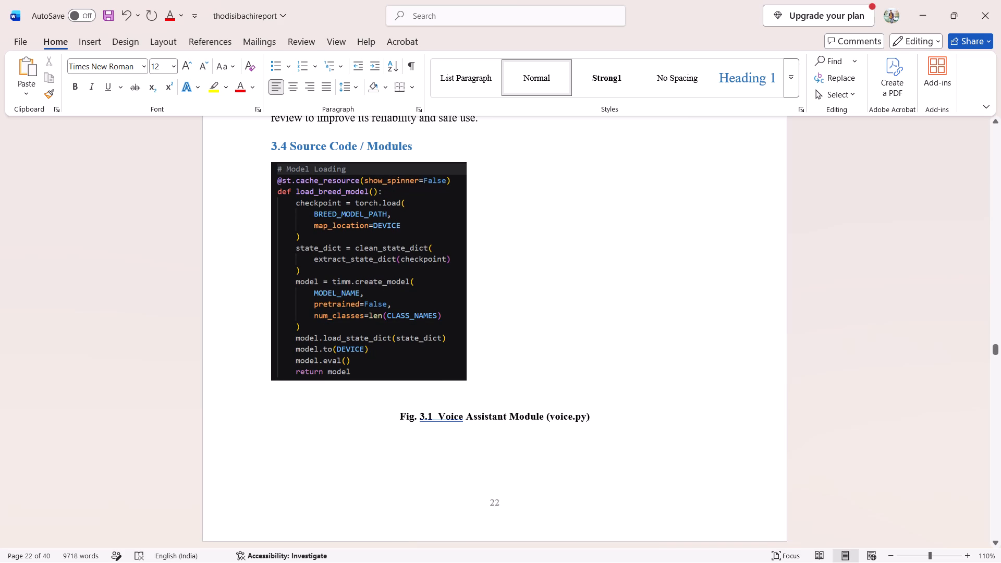
pyautogui.moveTo(624, 412); pyautogui.dragTo(396, 414)
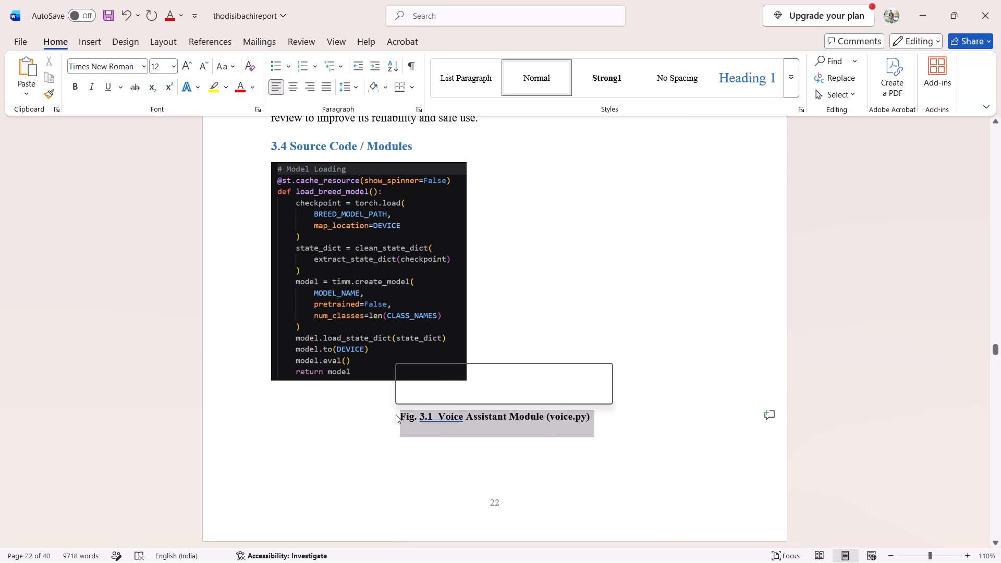
pyautogui.press('BackSpace')
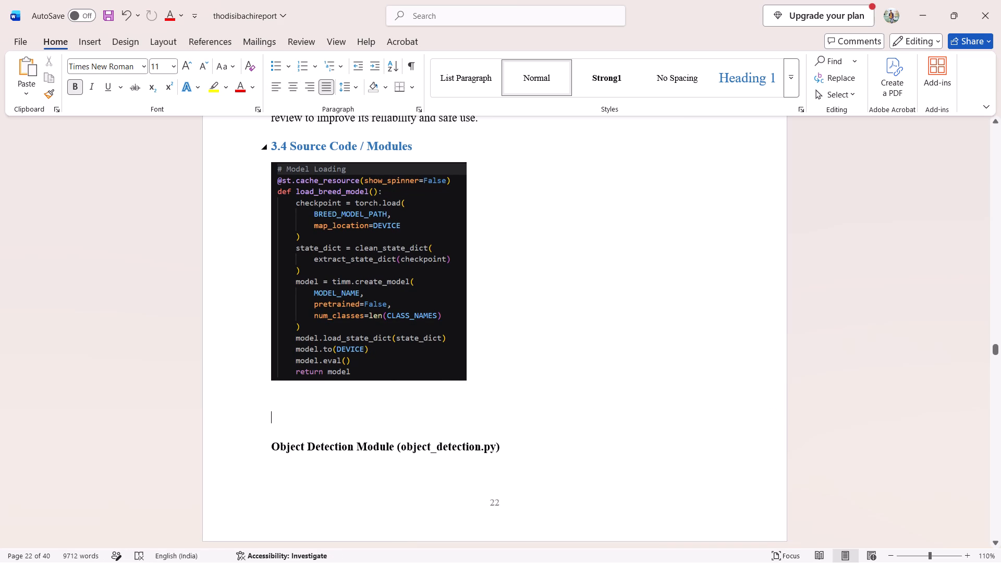
# Add a blank line after the 3.4 Source Code / Modules heading.
pyautogui.click(430, 149)
pyautogui.press('Return')
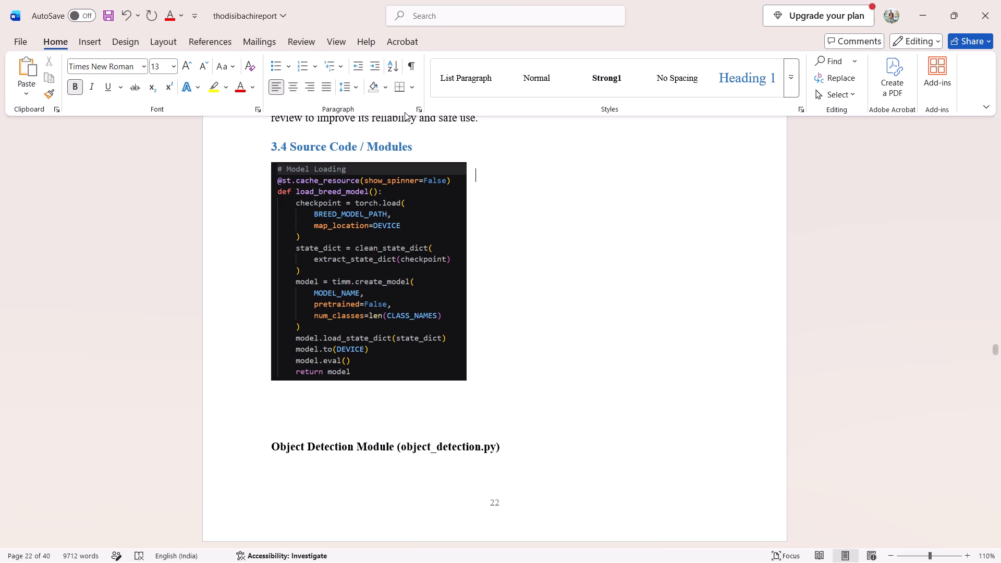
pyautogui.click(419, 154)
pyautogui.press('Return')
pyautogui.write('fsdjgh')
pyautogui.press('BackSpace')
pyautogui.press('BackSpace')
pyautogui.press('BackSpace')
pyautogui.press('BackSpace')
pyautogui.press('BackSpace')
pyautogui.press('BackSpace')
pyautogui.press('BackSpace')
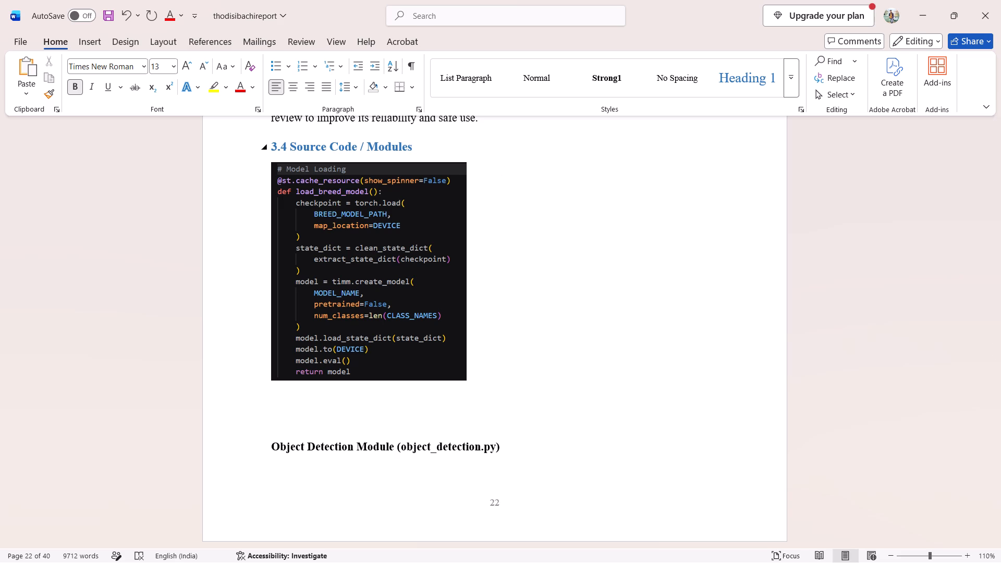
# Move the Model Loading code picture down to leave room for a line of text under the 3.4 heading.
pyautogui.click(343, 186)
pyautogui.moveTo(343, 186); pyautogui.dragTo(342, 225)
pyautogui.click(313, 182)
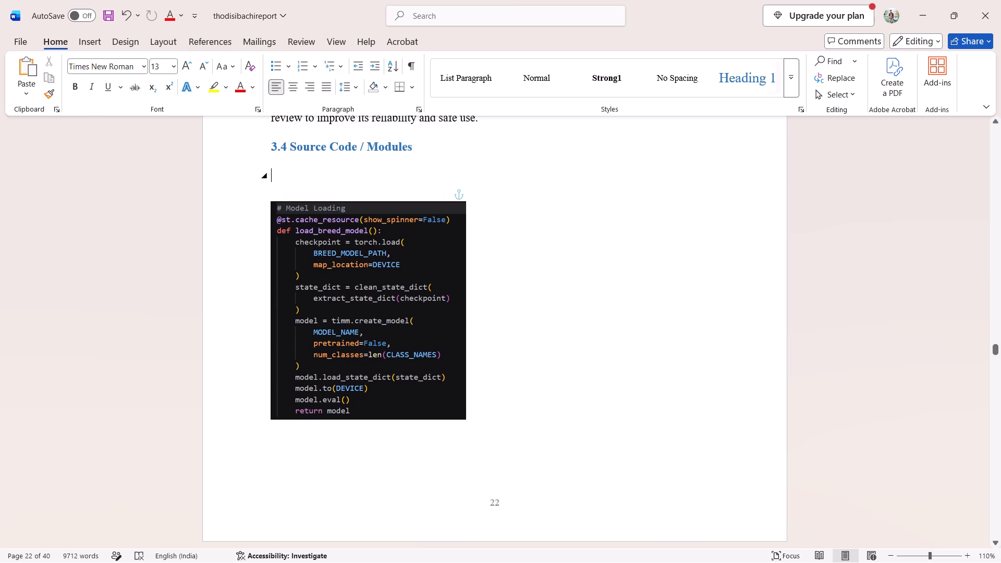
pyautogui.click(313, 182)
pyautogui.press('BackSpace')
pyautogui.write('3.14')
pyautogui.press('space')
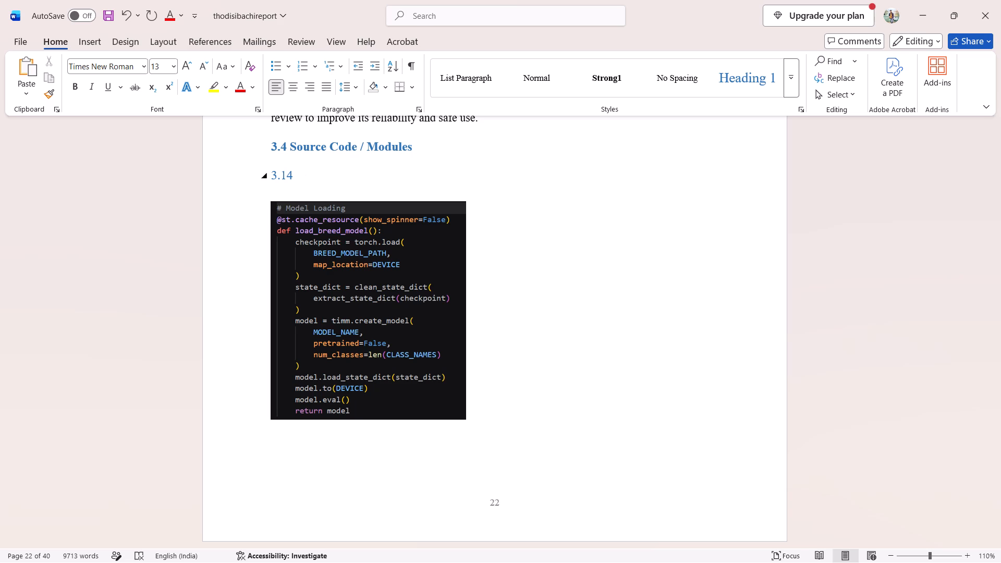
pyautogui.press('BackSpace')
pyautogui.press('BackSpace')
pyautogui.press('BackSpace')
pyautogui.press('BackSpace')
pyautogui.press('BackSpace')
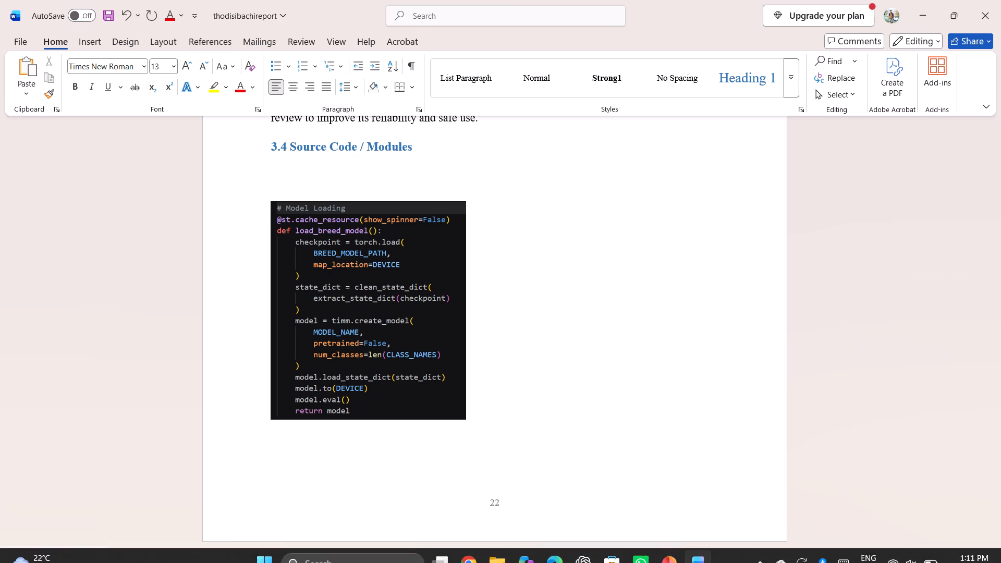
pyautogui.click(487, 487)
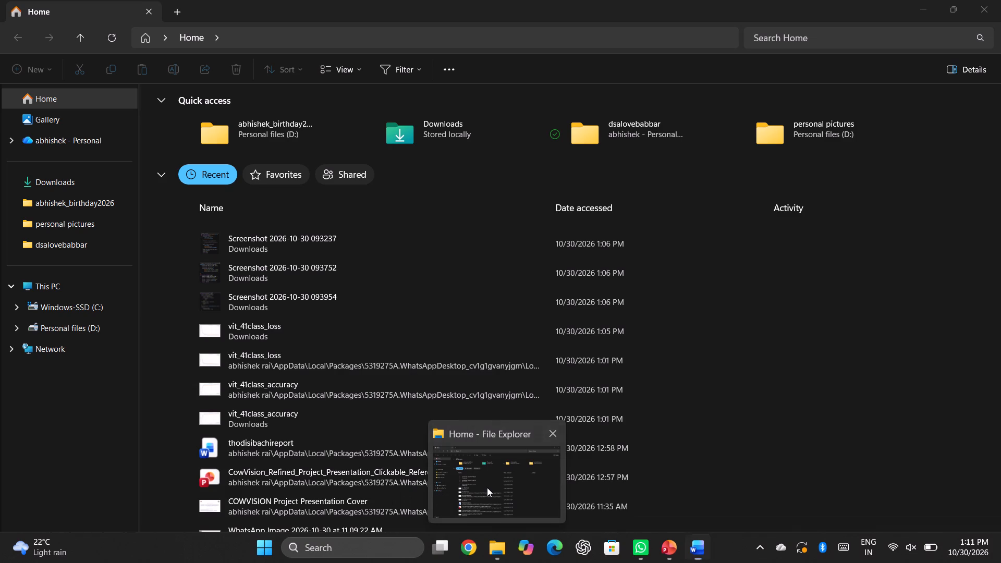
pyautogui.doubleClick(241, 262)
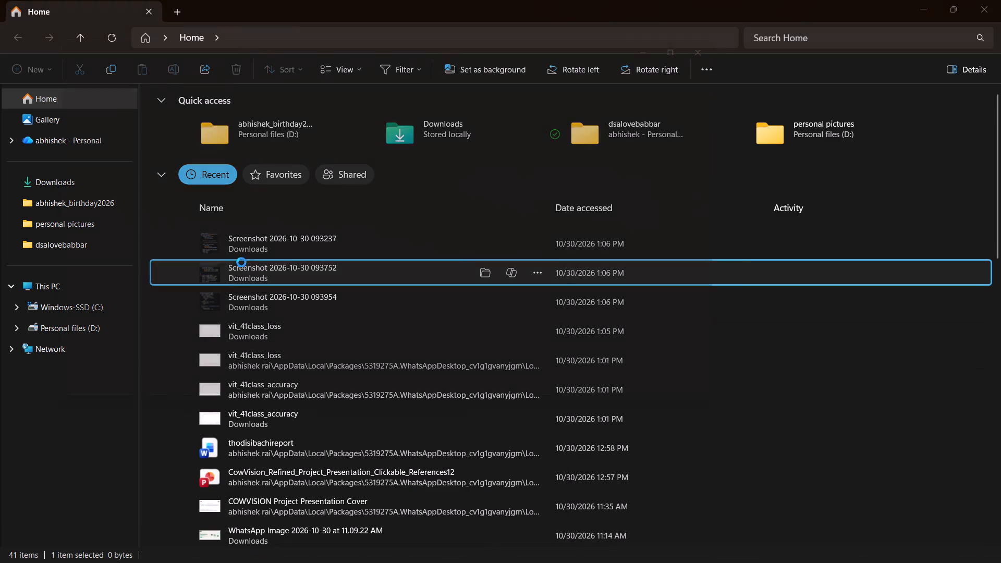
pyautogui.click(738, 34)
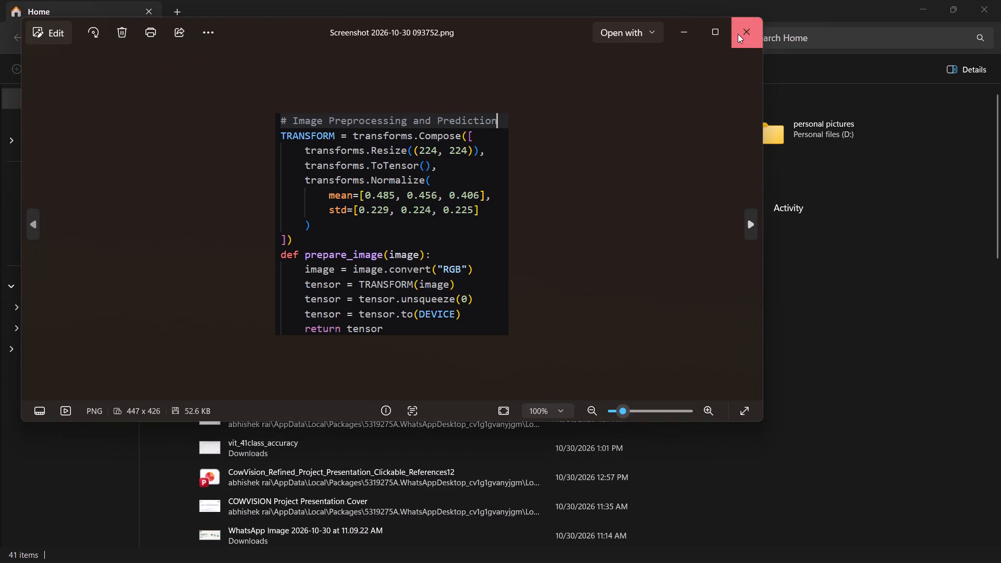
pyautogui.doubleClick(278, 325)
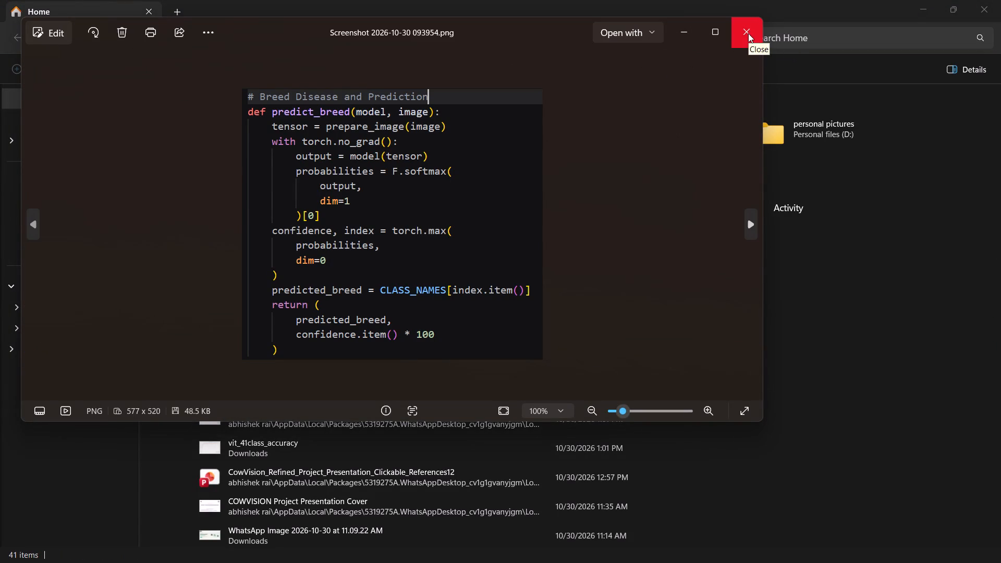
pyautogui.click(748, 33)
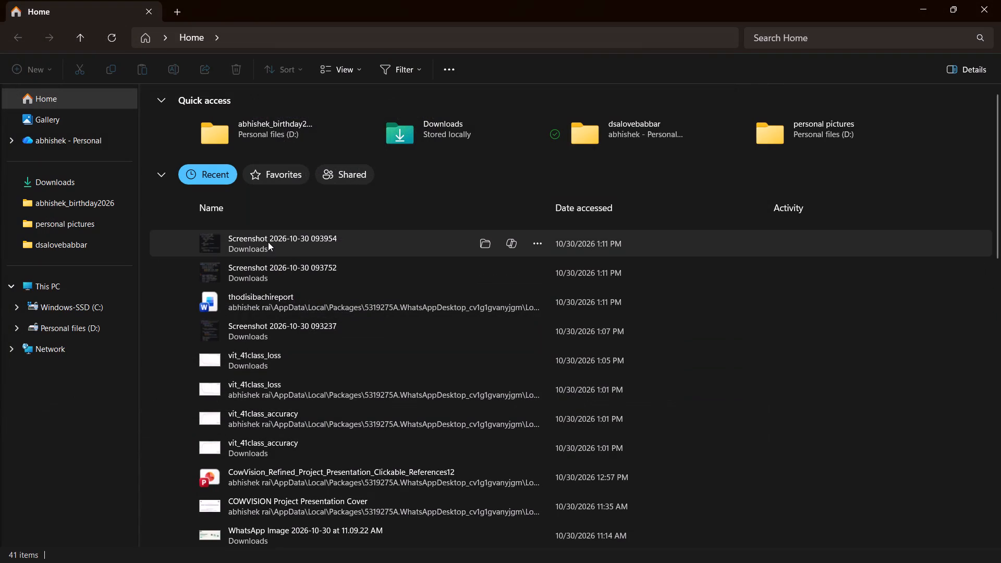
pyautogui.doubleClick(268, 242)
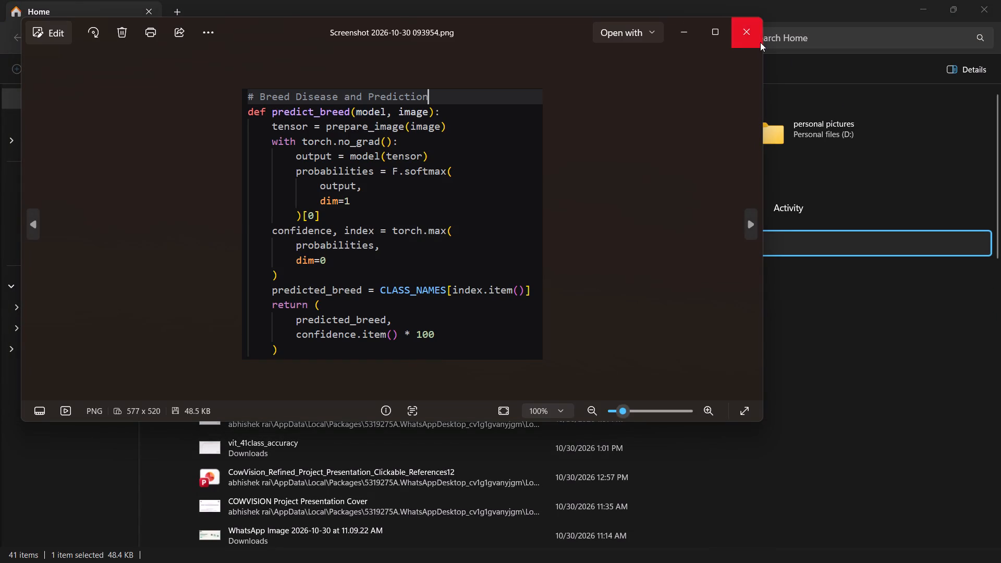
pyautogui.click(757, 38)
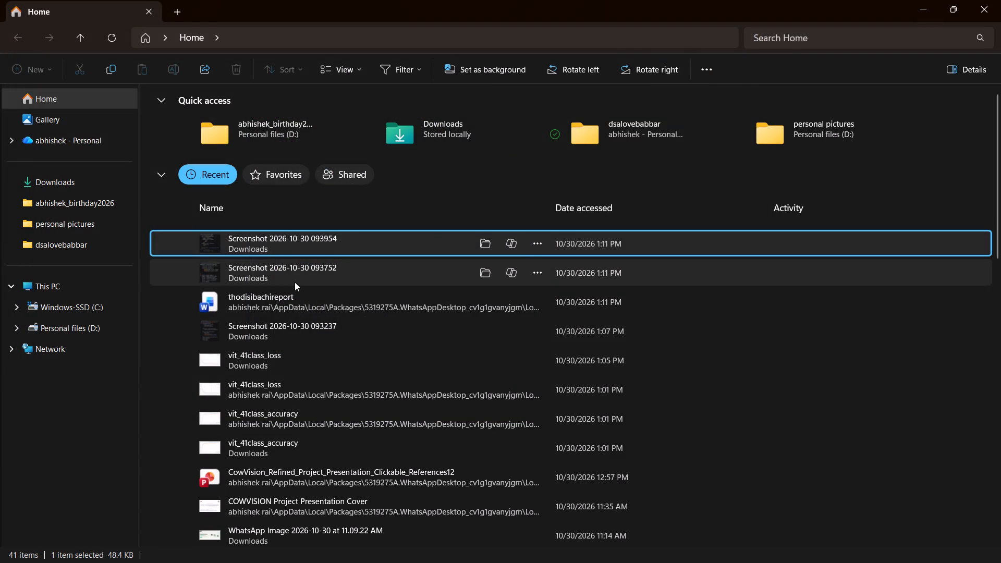
pyautogui.doubleClick(295, 282)
pyautogui.click(744, 27)
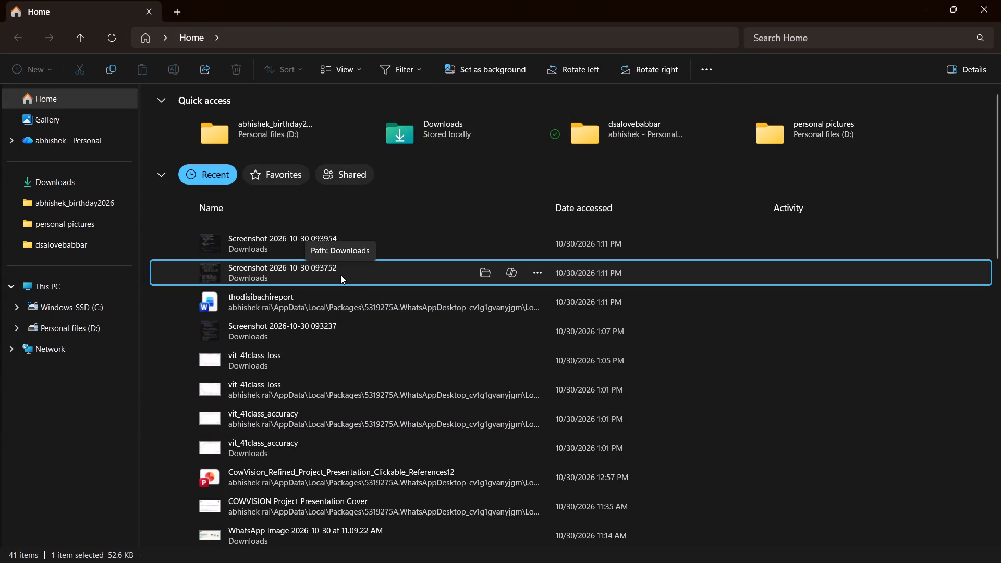
pyautogui.hotkey('ctrl', 'c')
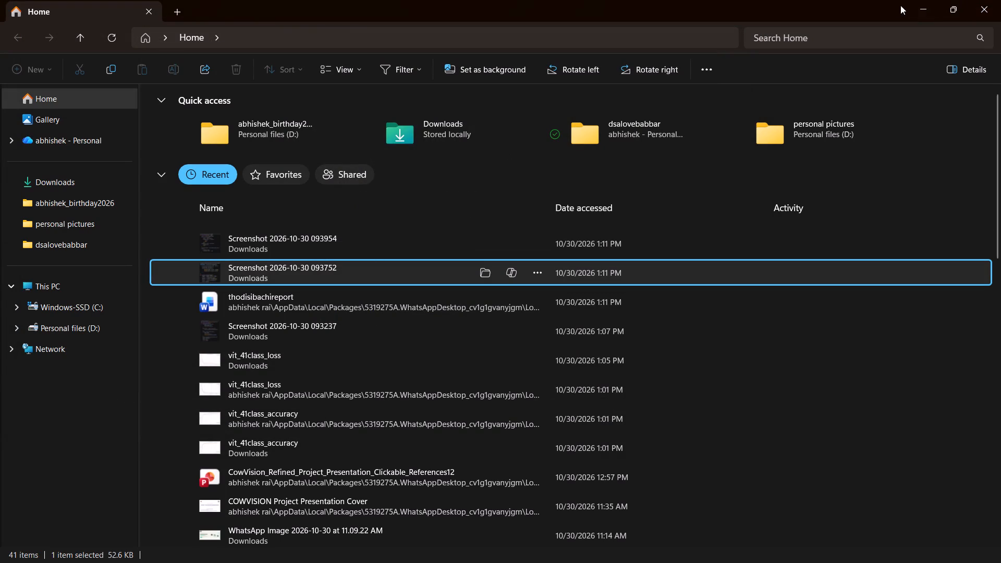
pyautogui.click(924, 5)
pyautogui.scroll(1, 599, 207)
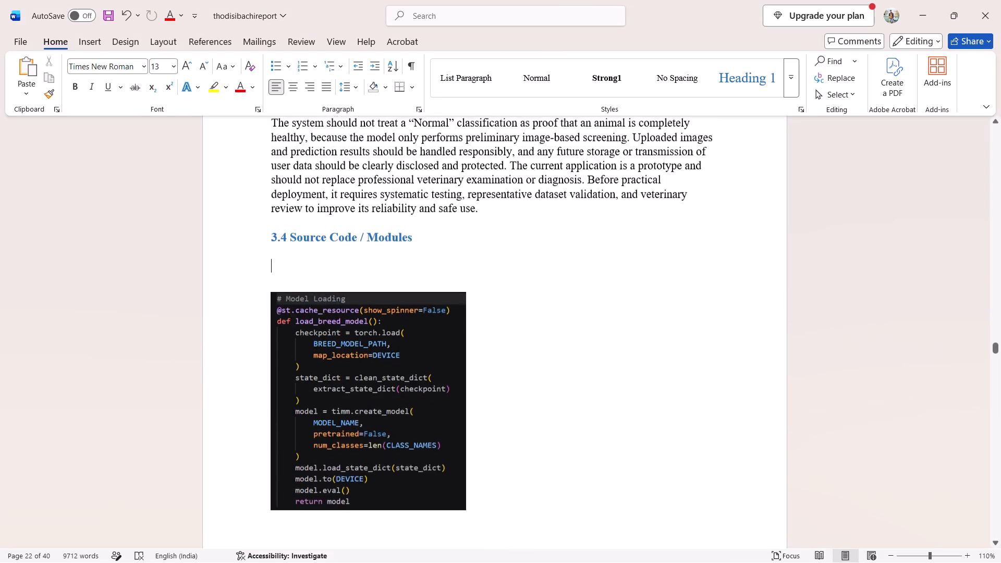
pyautogui.scroll(1, 599, 207)
pyautogui.hotkey('ctrl', 'v')
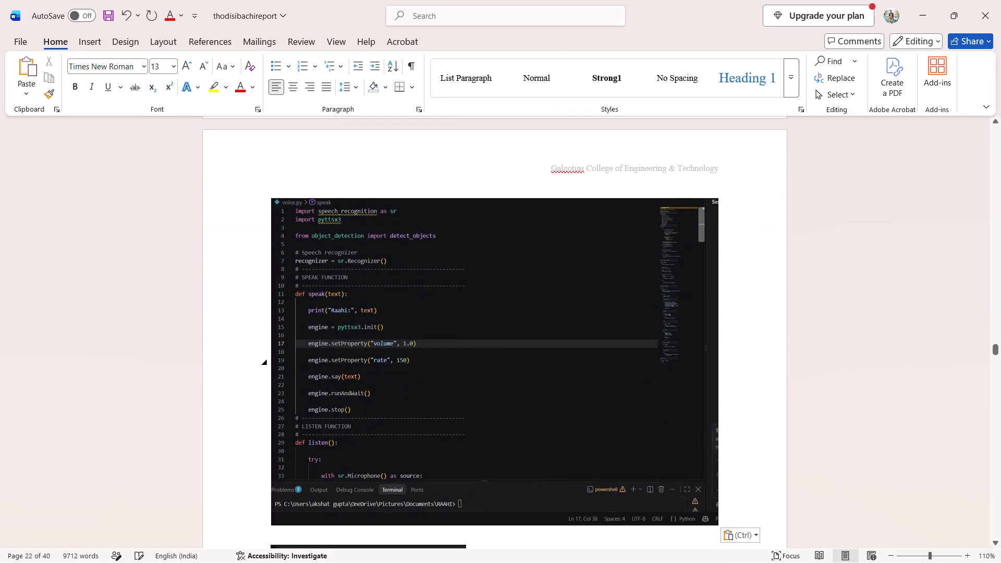
# Examine the pages around section 3.4 to see where the pasted picture sits relative to the heading and the Model Loading picture.
pyautogui.scroll(7, 599, 207)
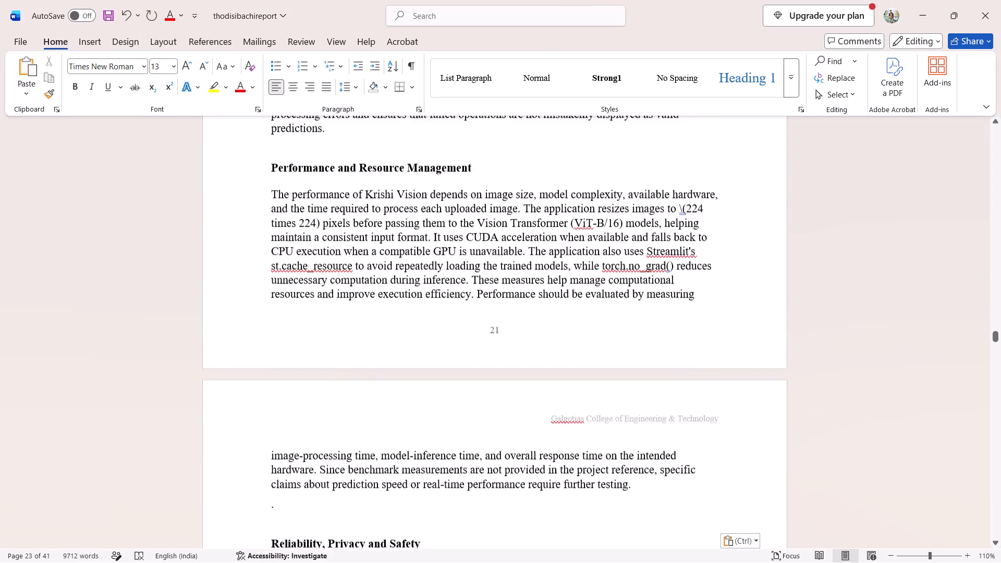
pyautogui.scroll(-3, 599, 207)
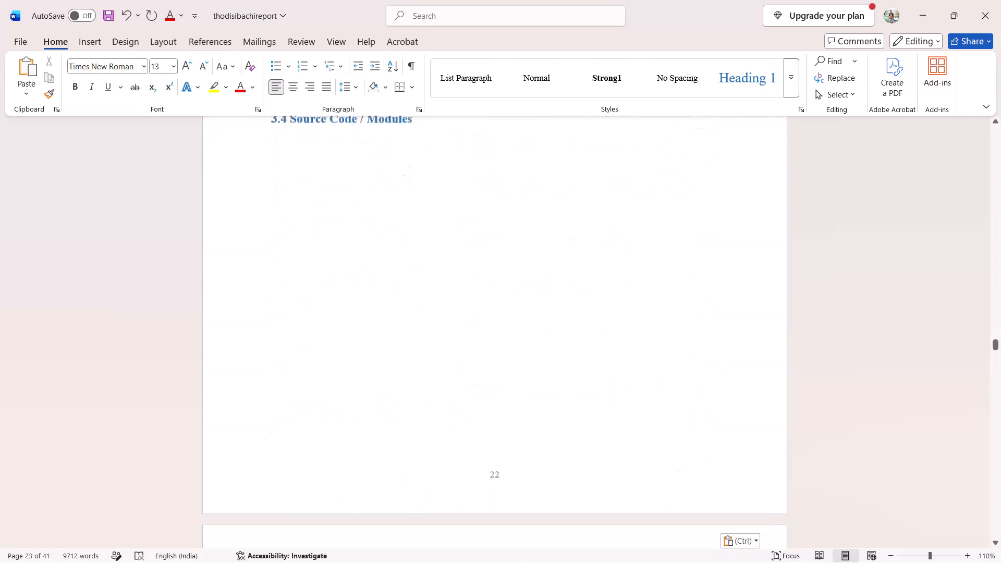
pyautogui.scroll(-5, 599, 207)
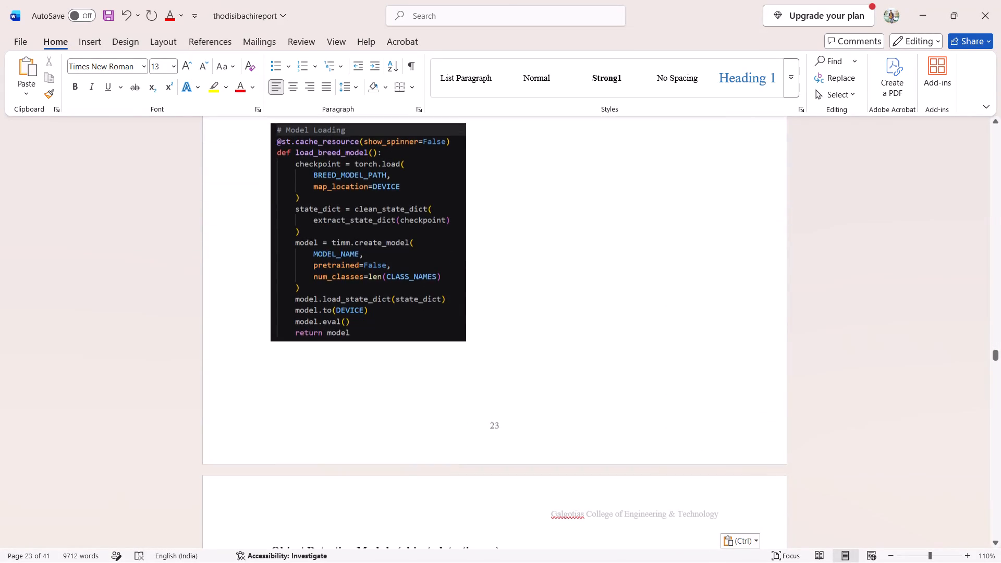
pyautogui.scroll(-2, 599, 207)
pyautogui.scroll(2, 599, 207)
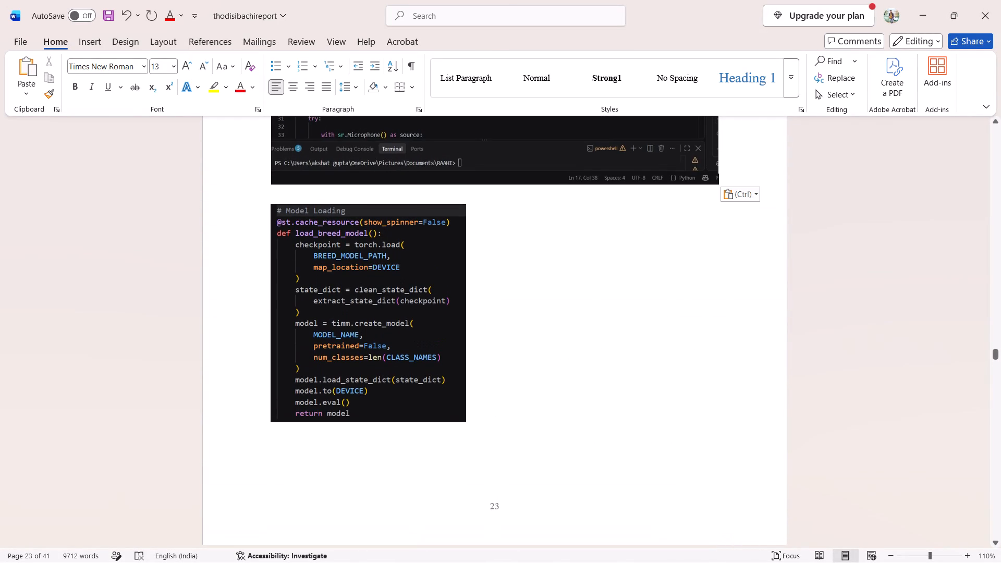
pyautogui.scroll(3, 431, 270)
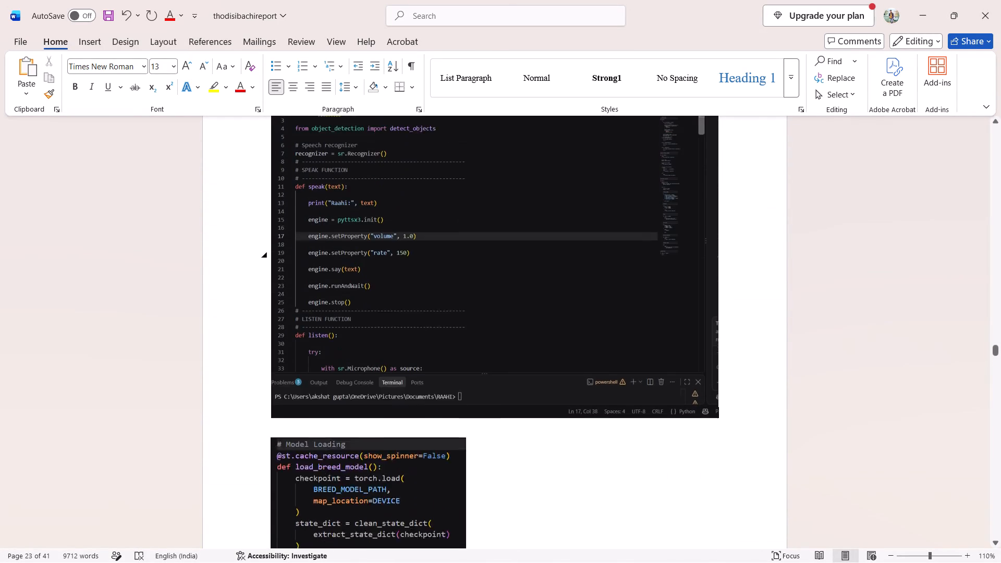
pyautogui.scroll(9, 431, 270)
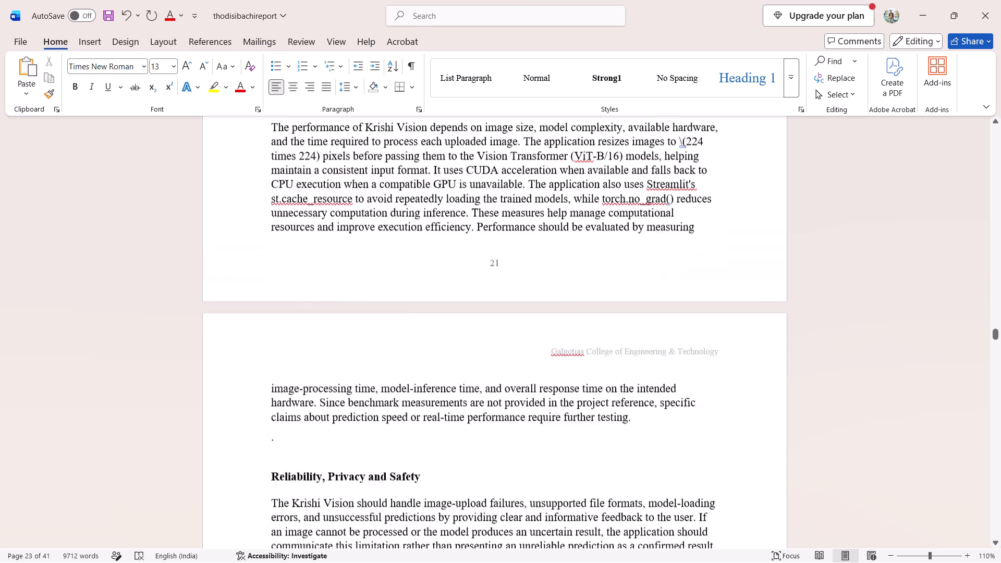
pyautogui.scroll(1, 431, 270)
pyautogui.scroll(-7, 431, 270)
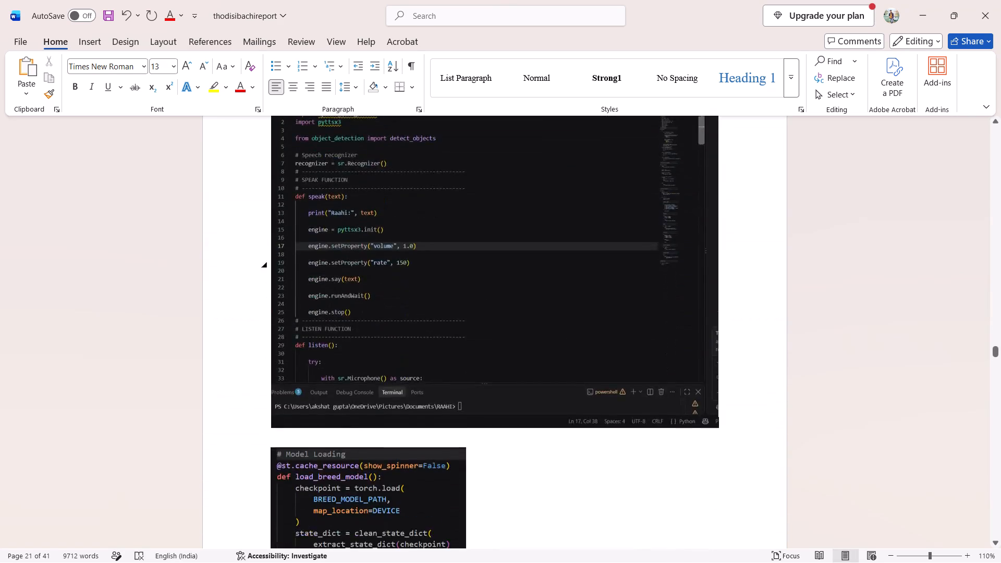
pyautogui.scroll(-6, 431, 270)
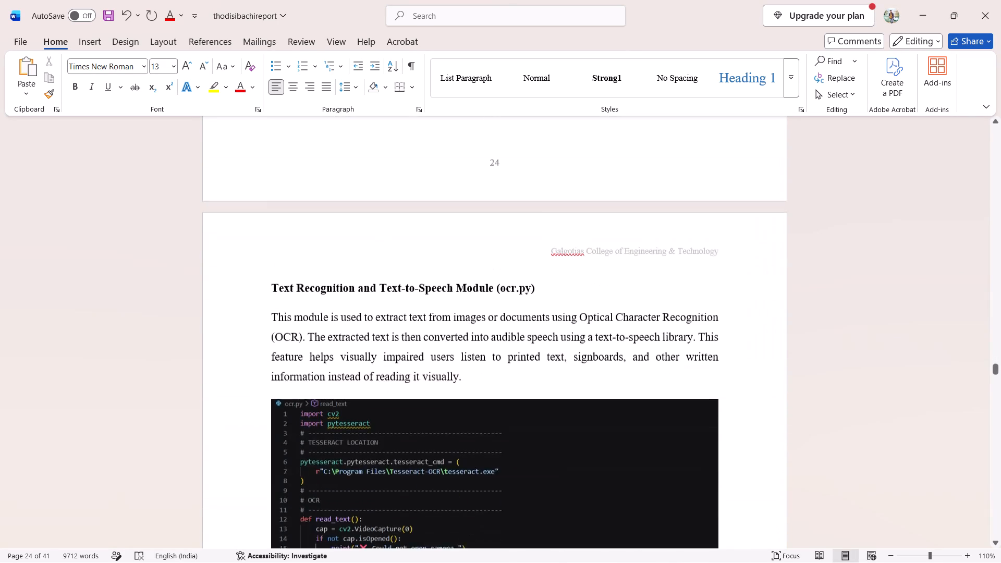
pyautogui.scroll(-1, 431, 270)
pyautogui.scroll(9, 431, 270)
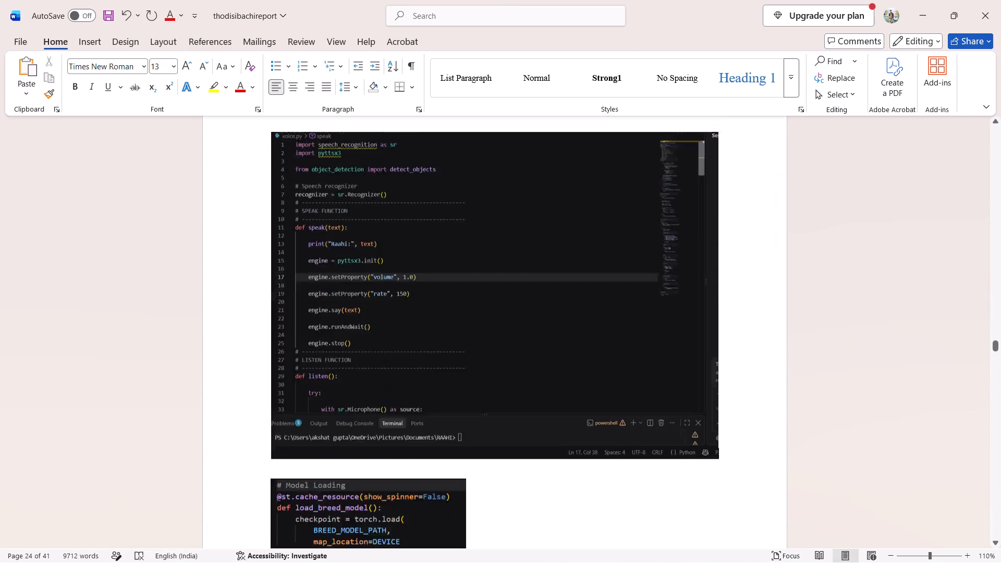
pyautogui.scroll(2, 431, 270)
# Add a new line after the 3.4 Source Code / Modules heading and paste the clipboard picture there again.
pyautogui.scroll(-4, 431, 270)
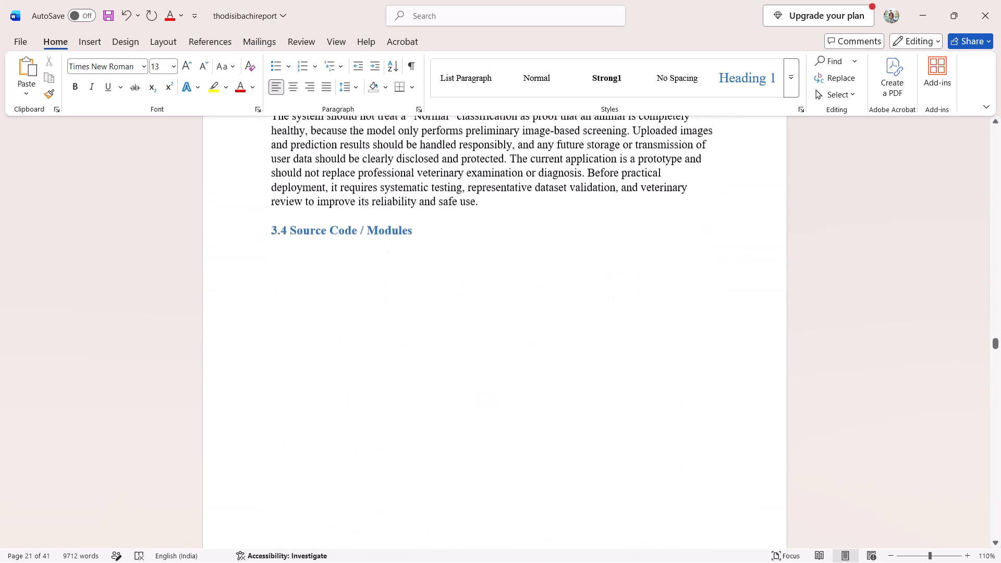
pyautogui.scroll(-2, 431, 270)
pyautogui.click(375, 158)
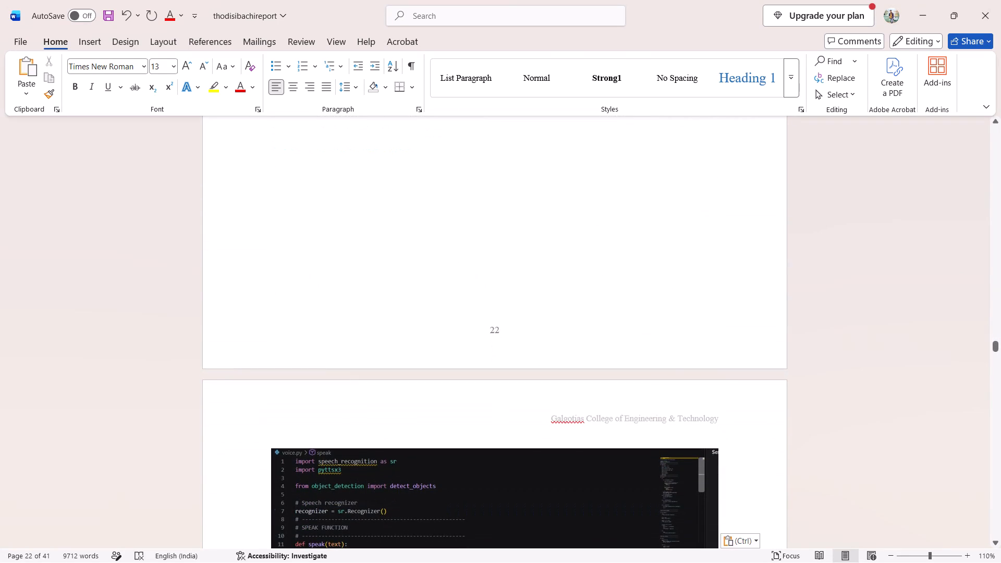
pyautogui.click(470, 141)
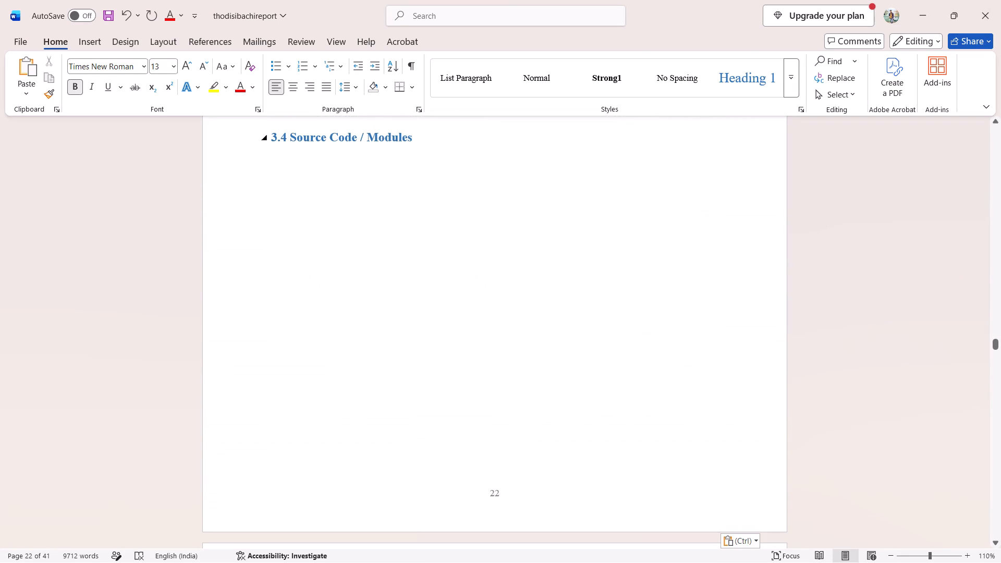
pyautogui.press('Return')
pyautogui.hotkey('ctrl', 'v')
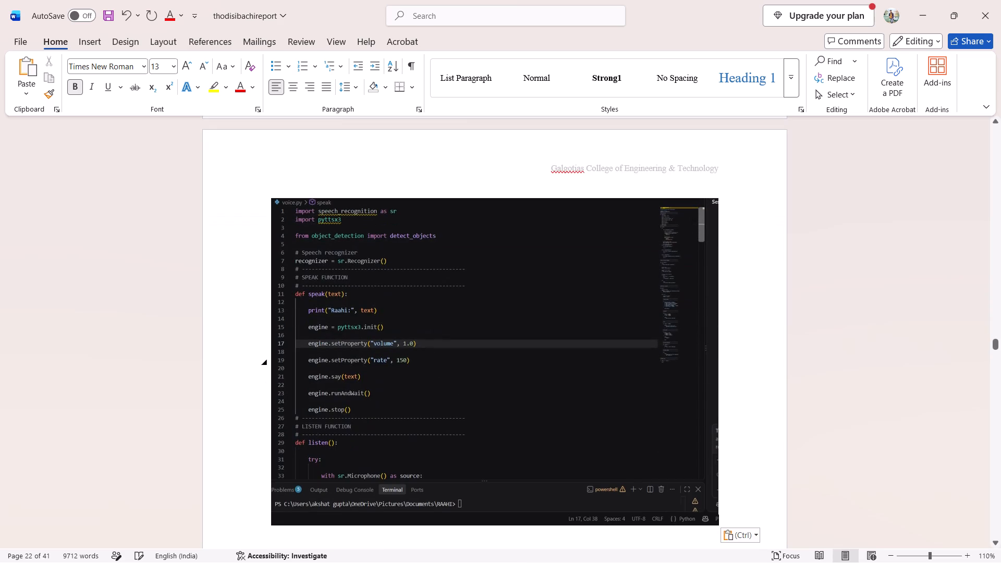
pyautogui.scroll(3, 381, 440)
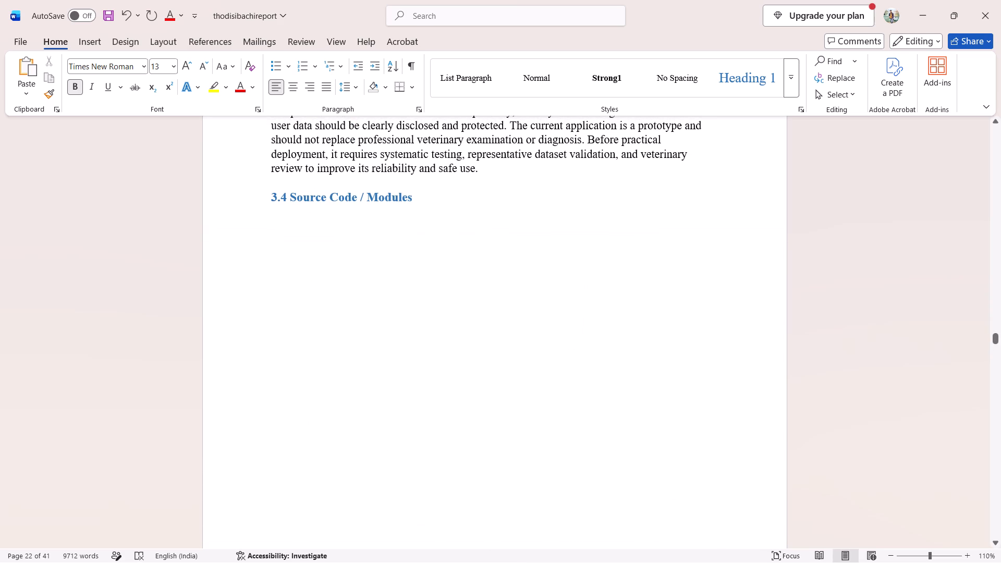
pyautogui.click(435, 287)
pyautogui.click(106, 44)
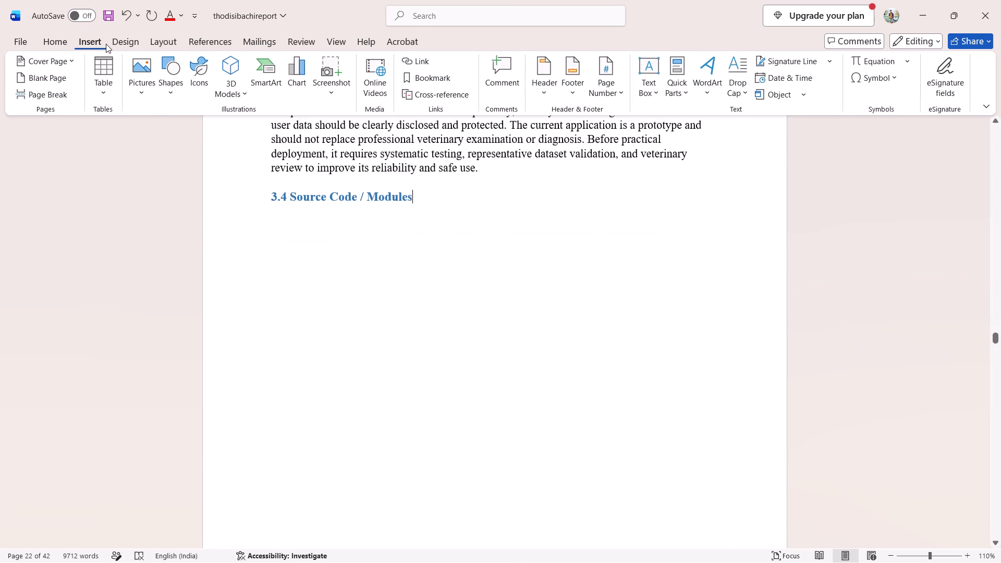
pyautogui.click(149, 76)
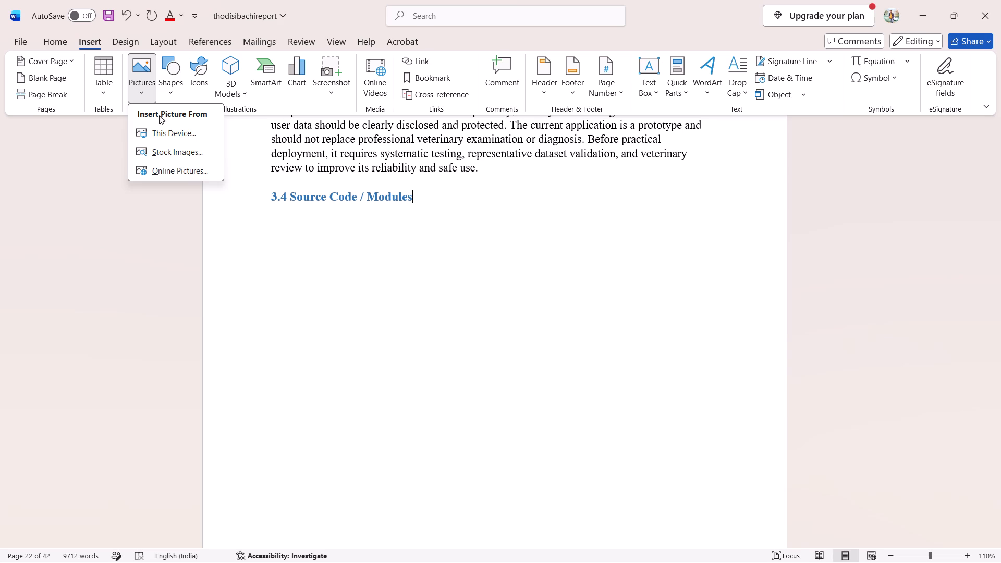
pyautogui.click(181, 136)
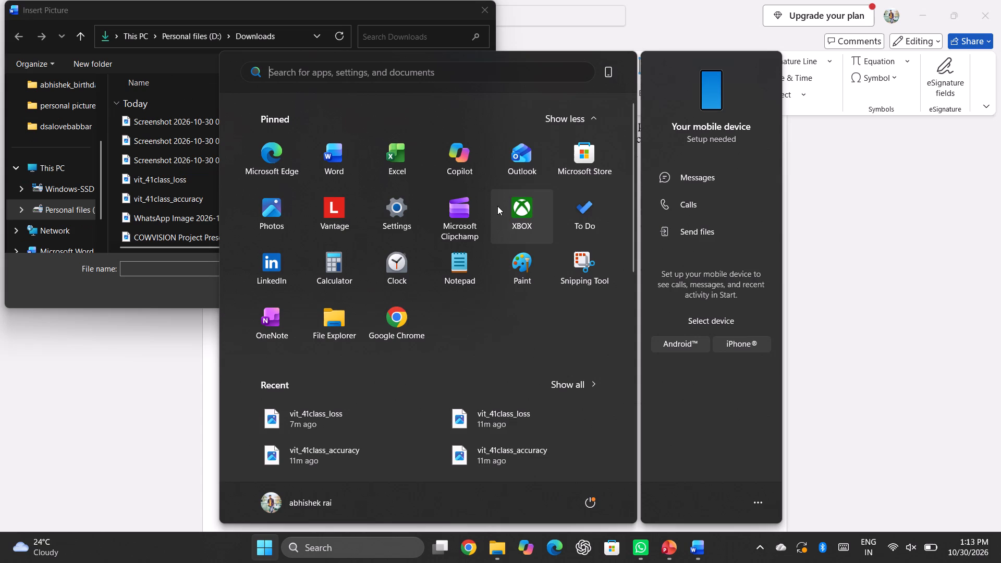
pyautogui.click(69, 307)
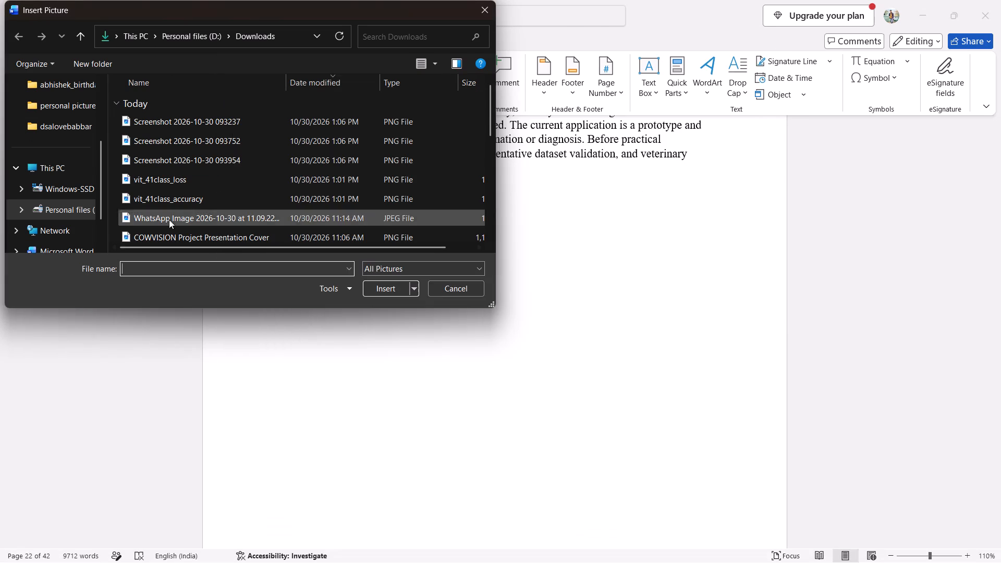
pyautogui.click(245, 144)
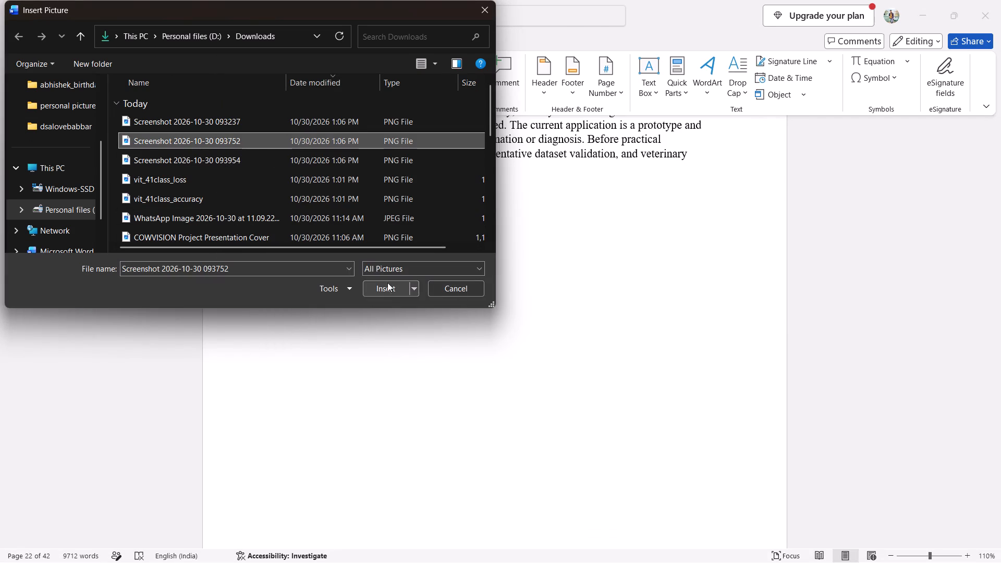
pyautogui.click(387, 283)
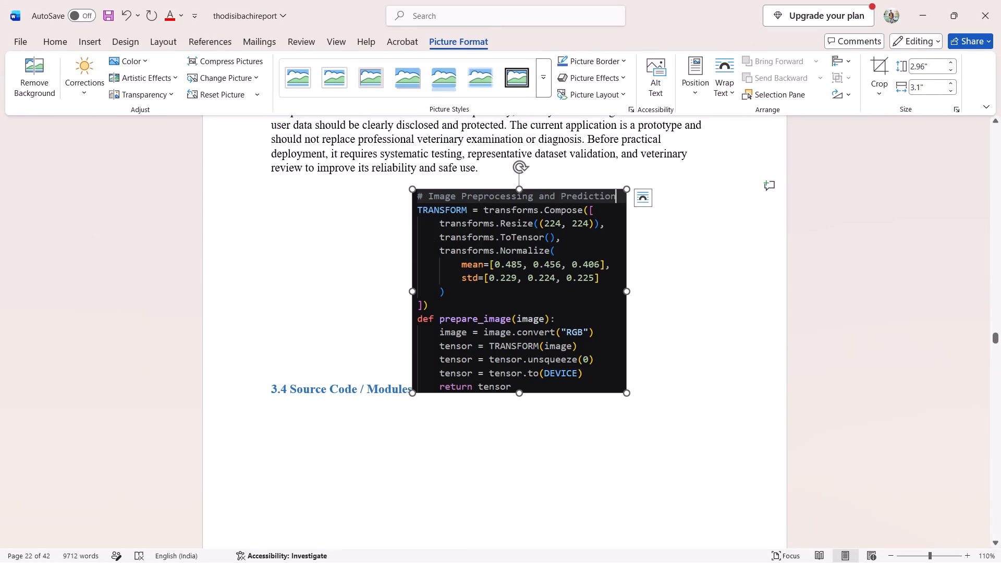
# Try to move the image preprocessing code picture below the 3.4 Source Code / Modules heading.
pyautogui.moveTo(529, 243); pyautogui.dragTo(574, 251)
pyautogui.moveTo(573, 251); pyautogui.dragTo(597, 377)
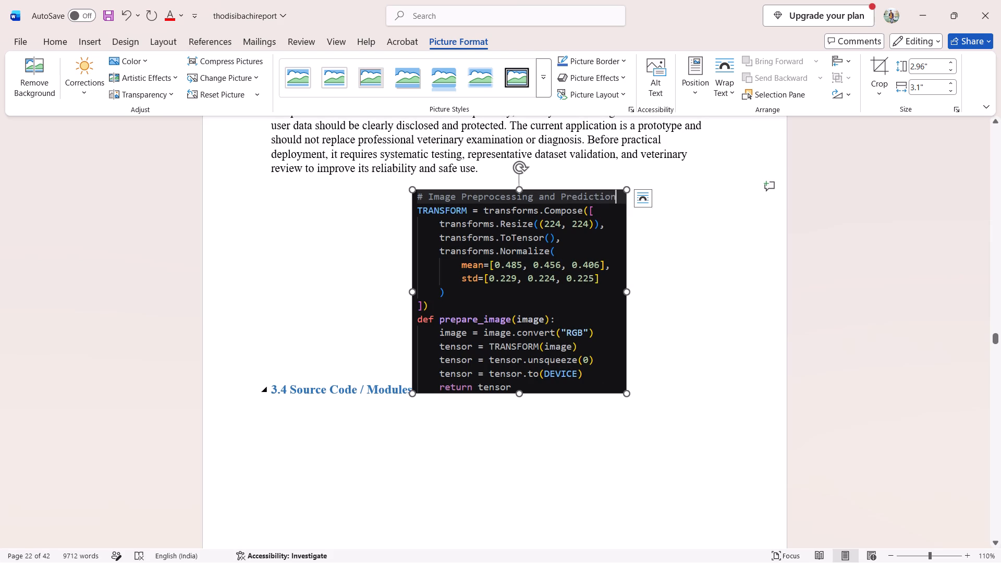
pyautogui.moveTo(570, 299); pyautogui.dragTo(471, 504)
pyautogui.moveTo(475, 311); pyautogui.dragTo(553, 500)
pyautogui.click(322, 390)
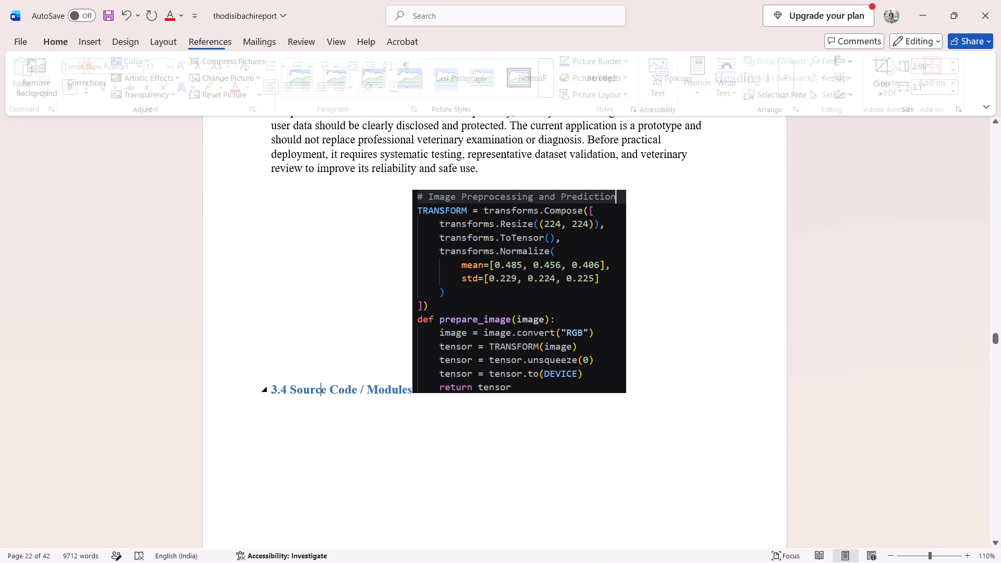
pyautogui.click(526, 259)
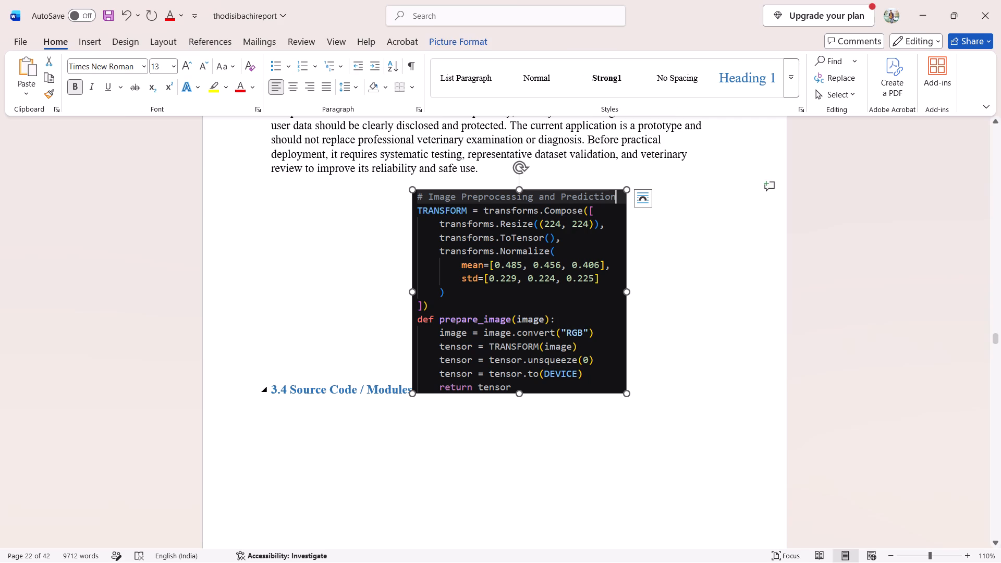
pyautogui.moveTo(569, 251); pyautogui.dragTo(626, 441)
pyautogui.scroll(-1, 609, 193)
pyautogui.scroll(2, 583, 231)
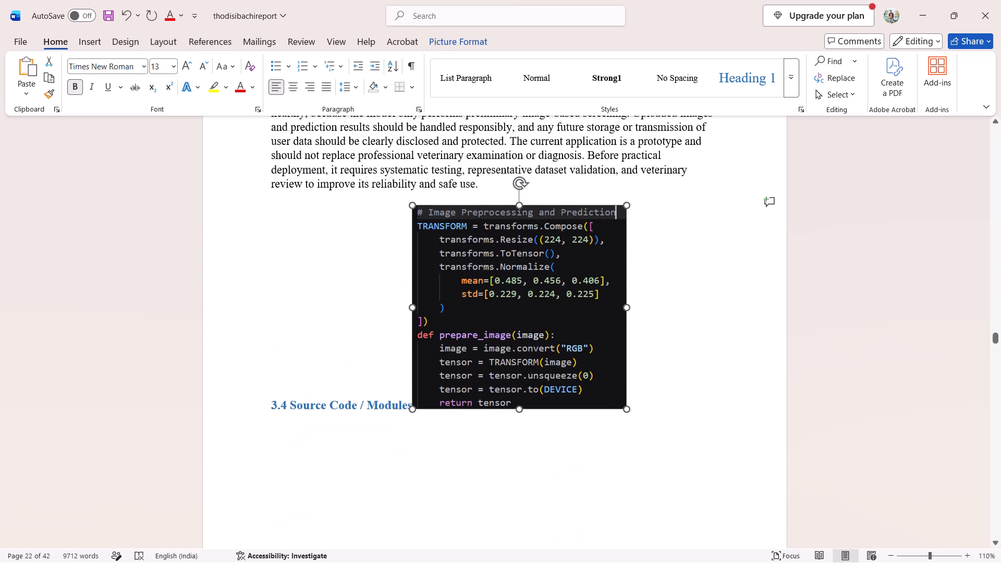
# Break the line after the 3.4 Source Code / Modules heading text so the code picture sits on its own line beneath it.
pyautogui.click(383, 408)
pyautogui.press('Right')
pyautogui.press('Right')
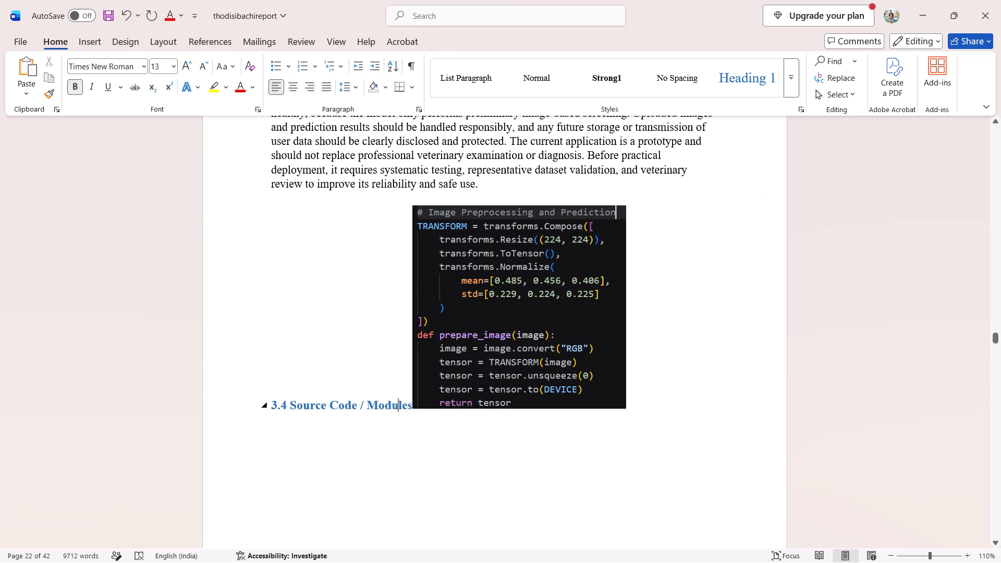
pyautogui.press('Right')
pyautogui.press('Right')
pyautogui.press('Right')
pyautogui.press('Return')
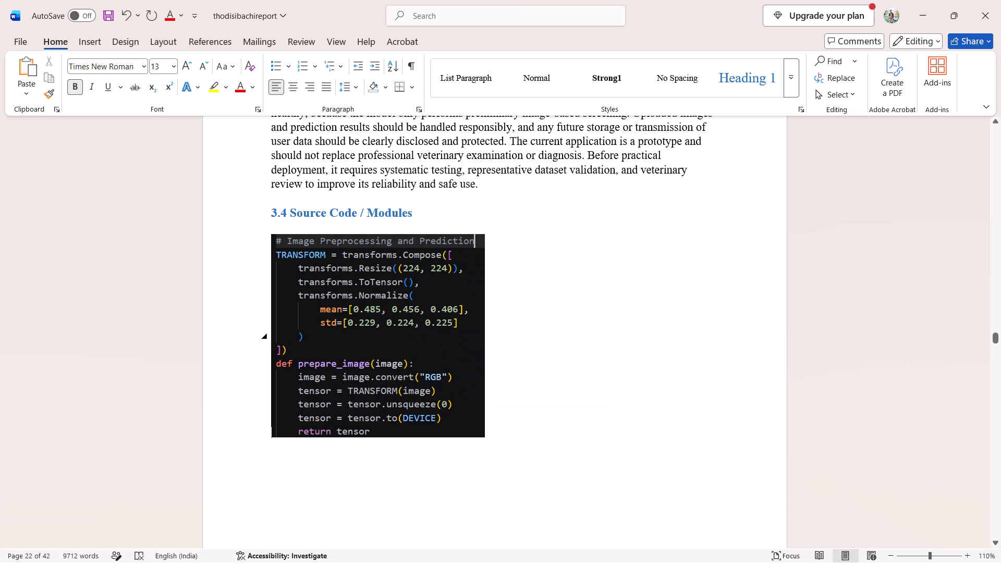
# Add the subheading "3.41 Image Preprocessing and Prediction" between the 3.4 heading and the code picture.
pyautogui.click(419, 221)
pyautogui.press('Return')
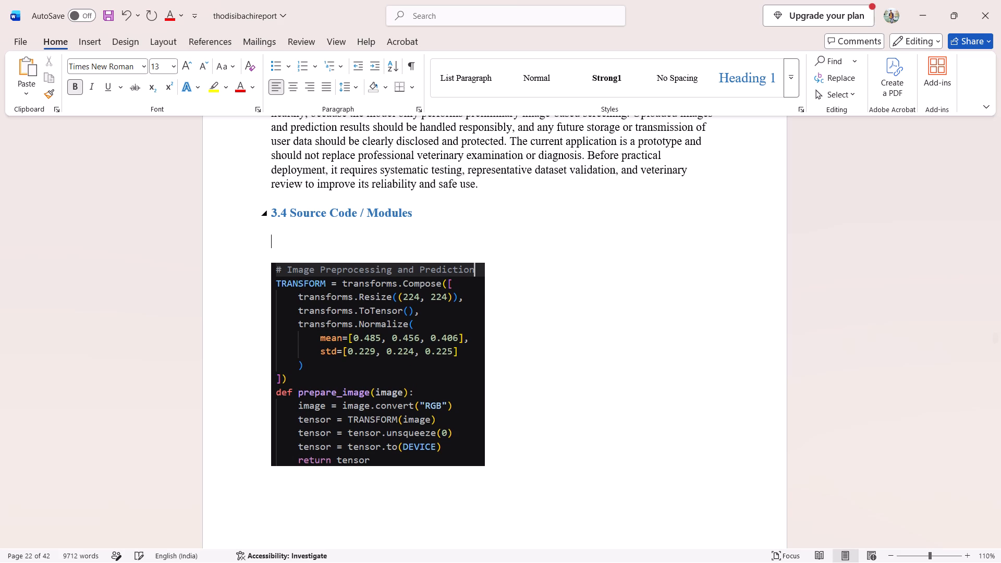
pyautogui.press('3')
pyautogui.press('.')
pyautogui.write('41')
pyautogui.press('space')
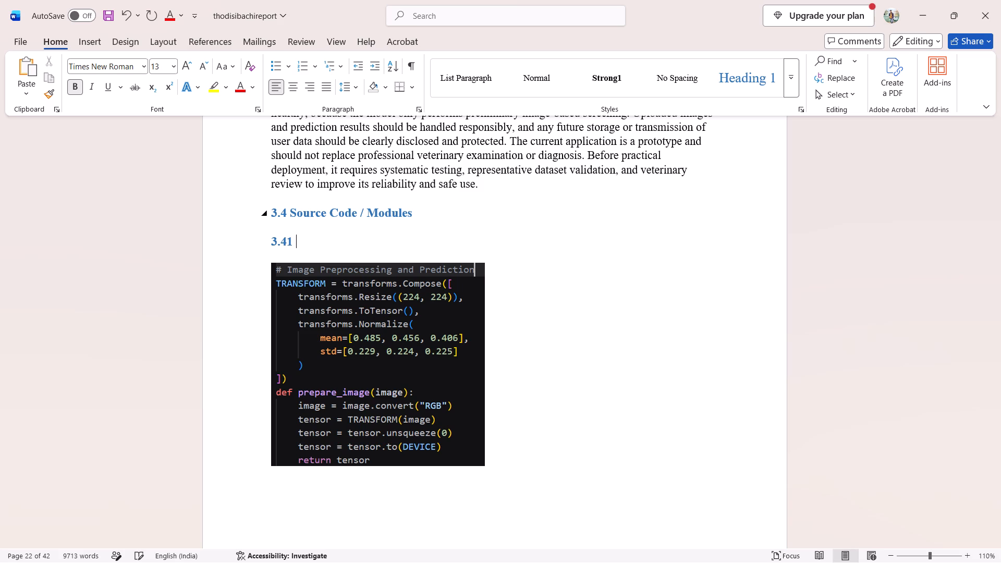
pyautogui.write('Image')
pyautogui.press('space')
pyautogui.write('Pre')
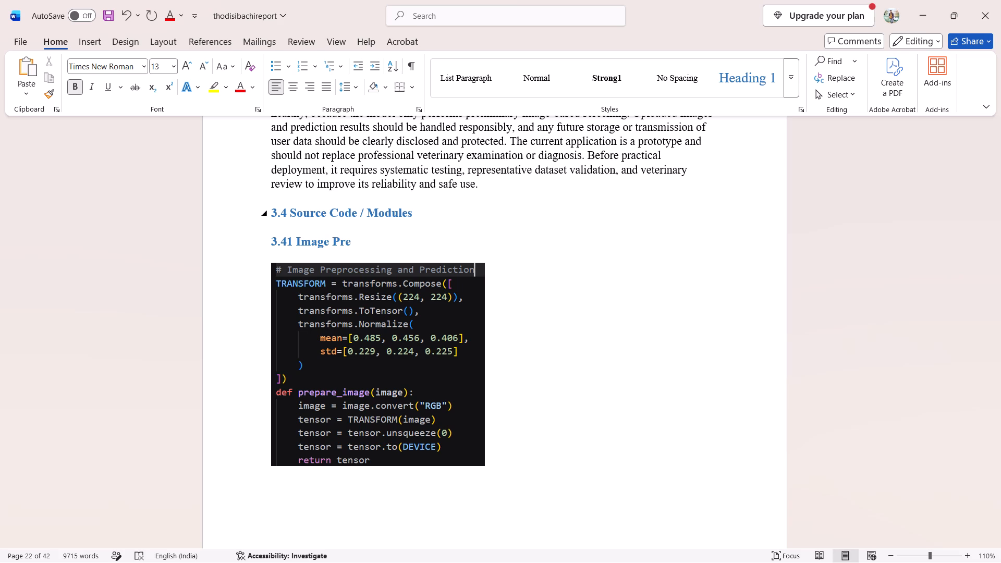
pyautogui.press('p')
pyautogui.write('rocessing and')
pyautogui.press('space')
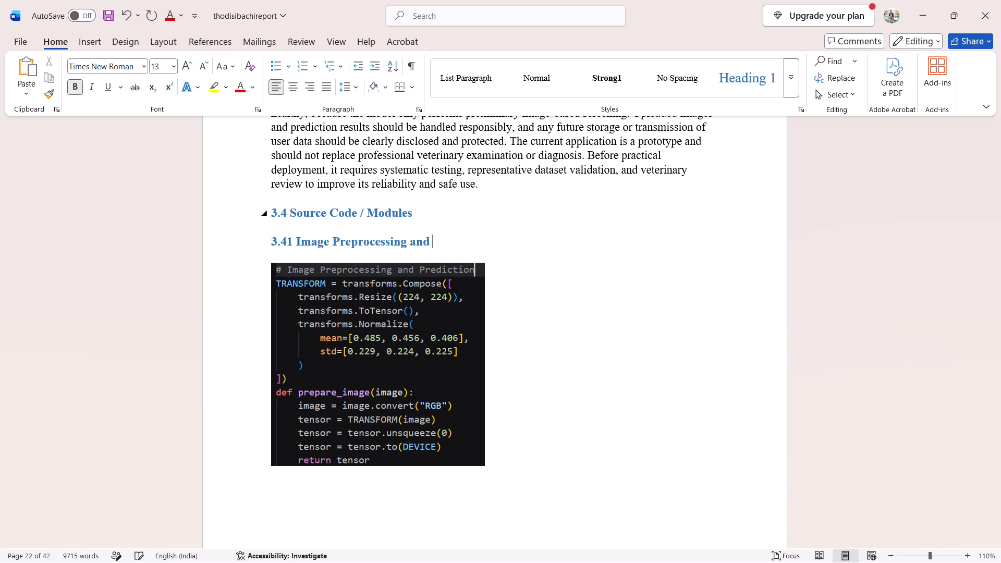
pyautogui.write('Prediction')
pyautogui.press('space')
# Add the subheading "3.42 Model Loading" on a new line directly below the image preprocessing picture, followed by a line break.
pyautogui.scroll(-1, 424, 439)
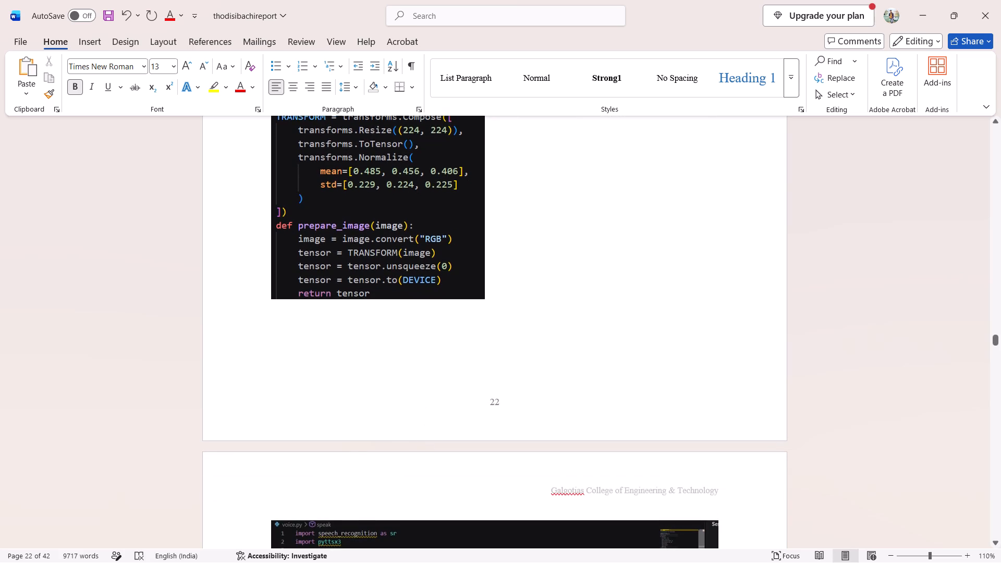
pyautogui.click(429, 337)
pyautogui.scroll(1, 429, 337)
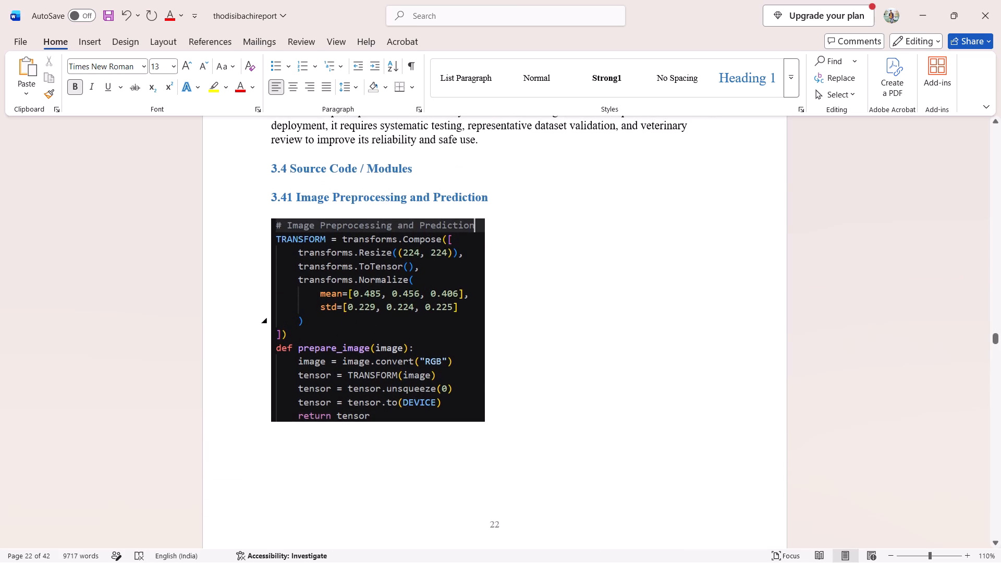
pyautogui.click(524, 430)
pyautogui.click(438, 458)
pyautogui.doubleClick(438, 458)
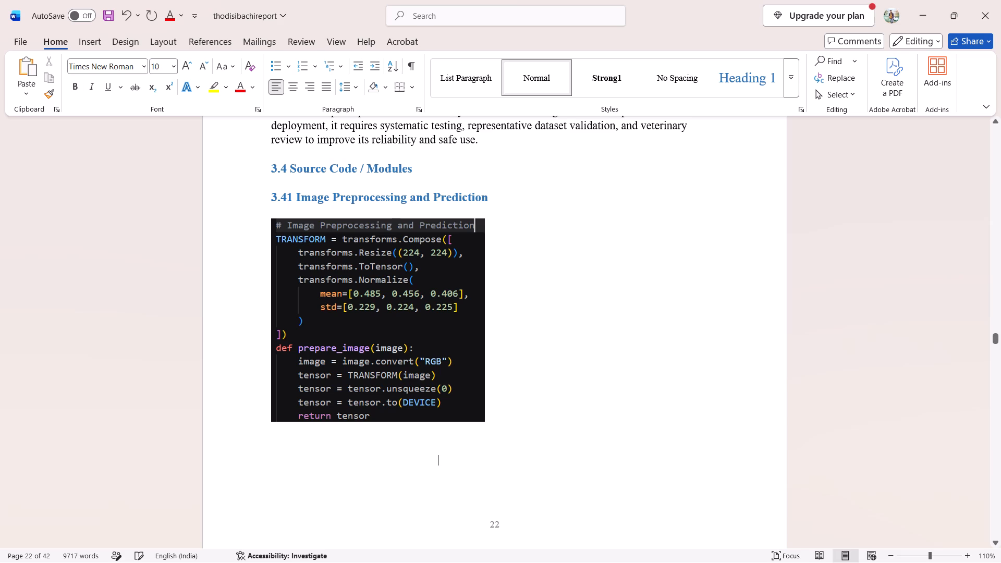
pyautogui.press('BackSpace')
pyautogui.press('BackSpace')
pyautogui.press('BackSpace')
pyautogui.press('BackSpace')
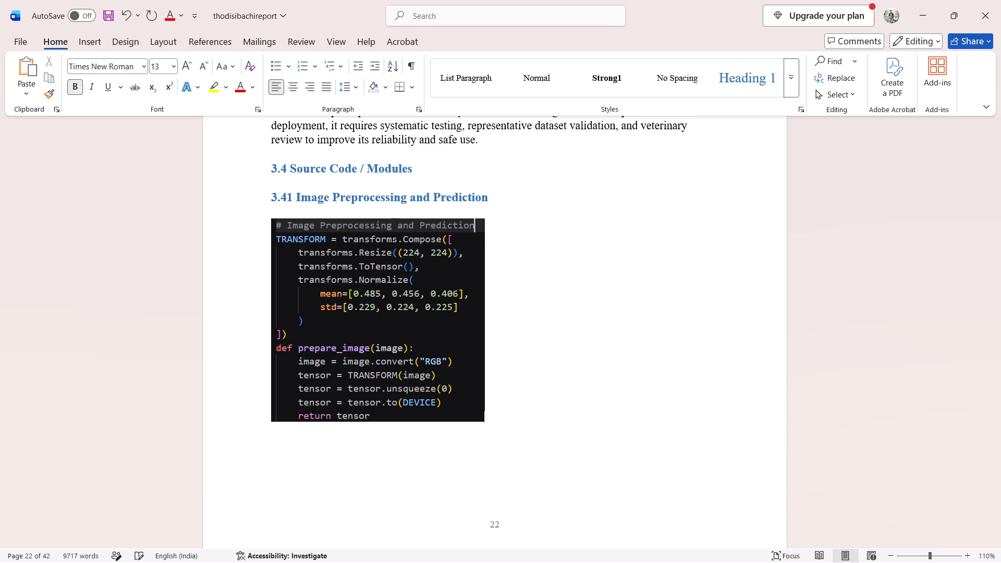
pyautogui.press('Return')
pyautogui.write('3.')
pyautogui.write('42')
pyautogui.press('space')
pyautogui.hotkey('shift', 'i')
pyautogui.press('BackSpace')
pyautogui.write('Model Loading')
pyautogui.press('space')
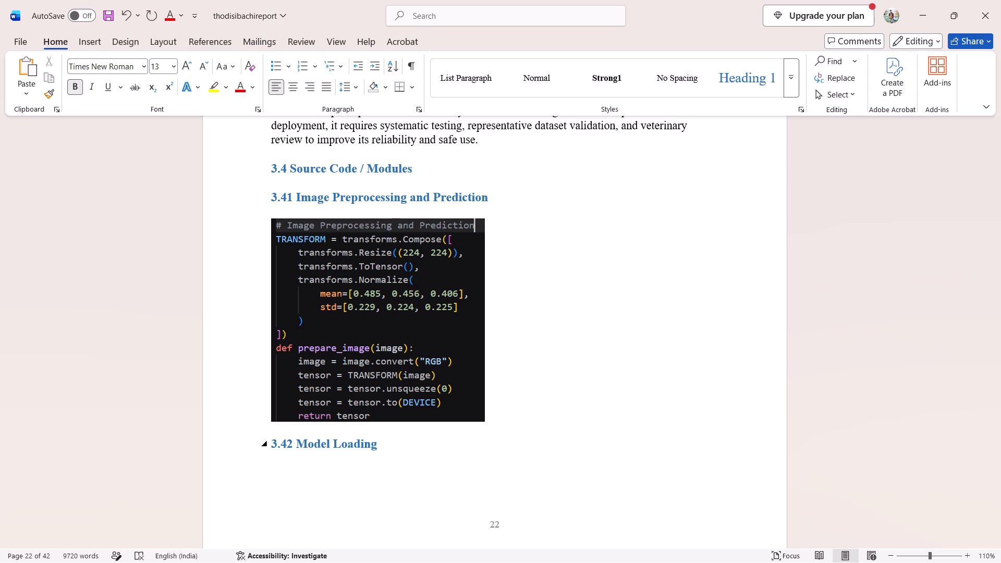
pyautogui.press('Return')
pyautogui.moveTo(434, 454); pyautogui.dragTo(156, 135)
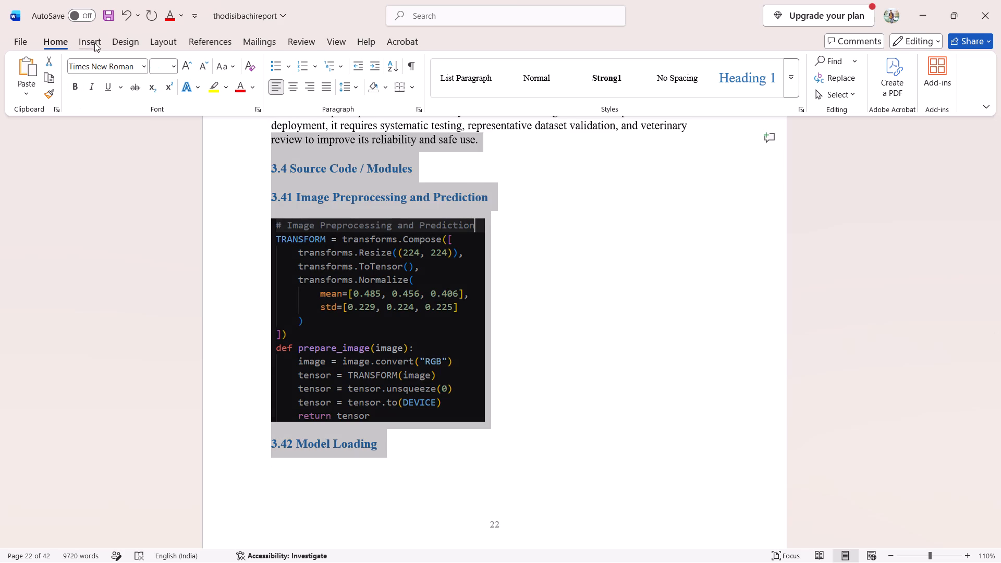
pyautogui.click(99, 41)
pyautogui.click(138, 79)
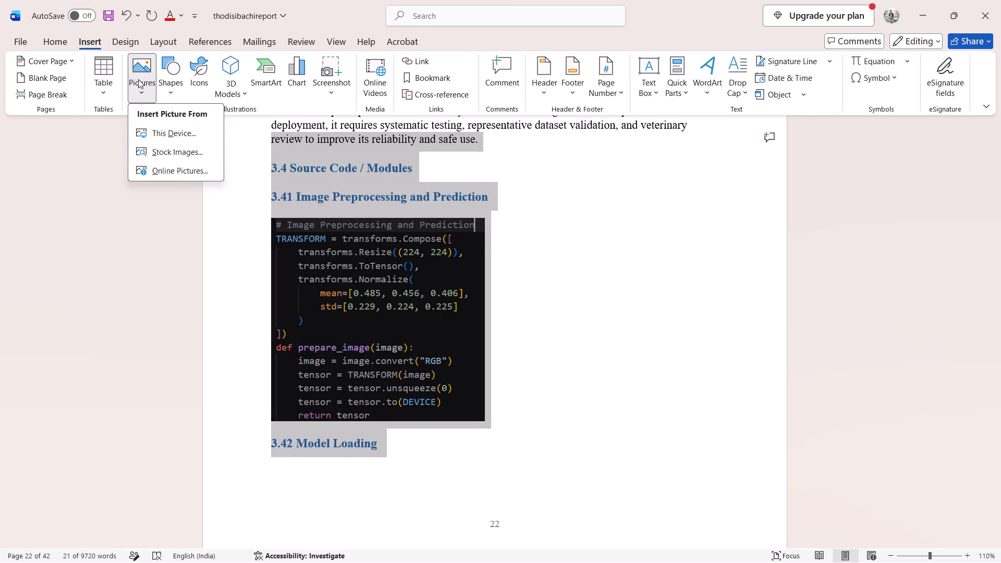
pyautogui.click(189, 136)
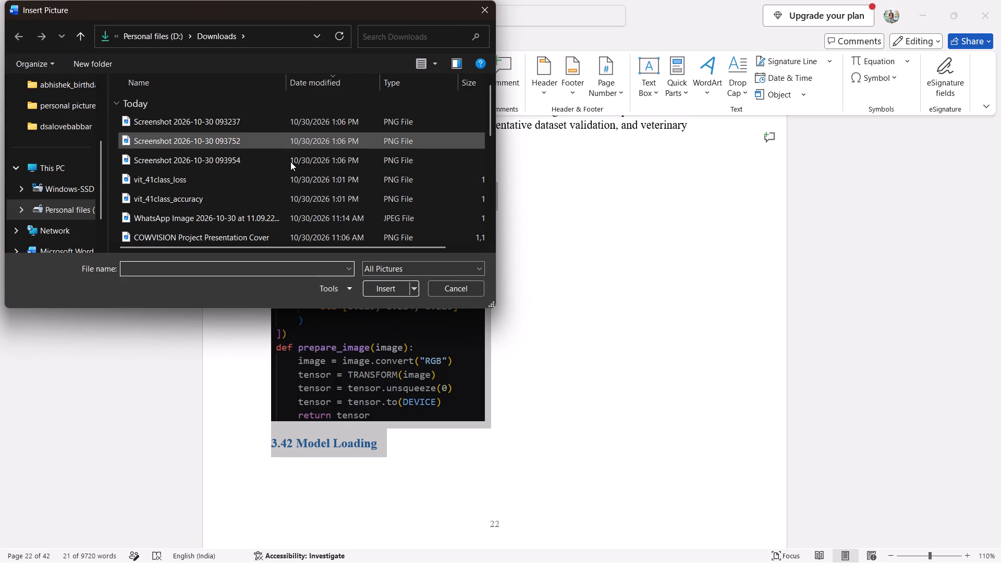
pyautogui.click(254, 137)
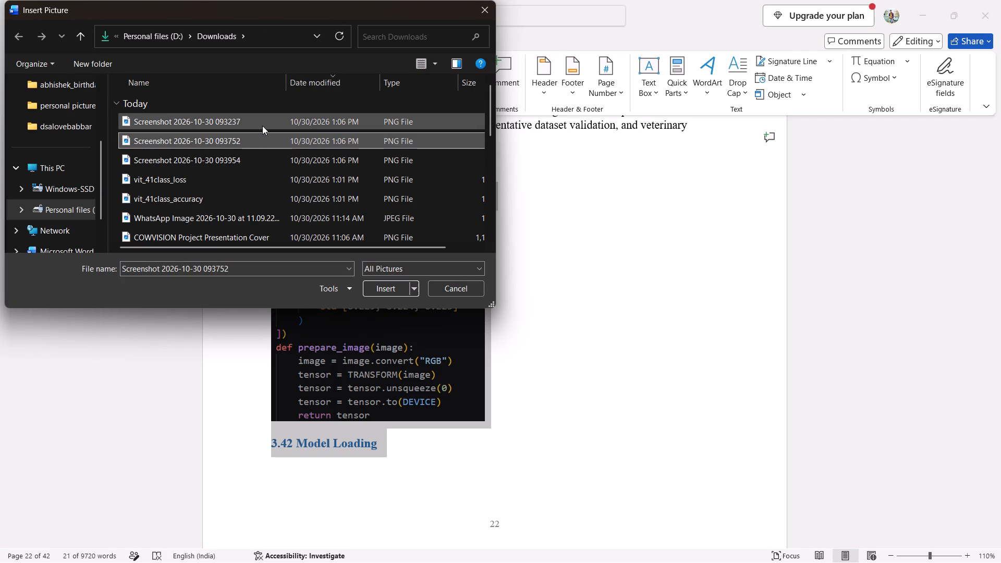
pyautogui.click(262, 126)
pyautogui.press('Return')
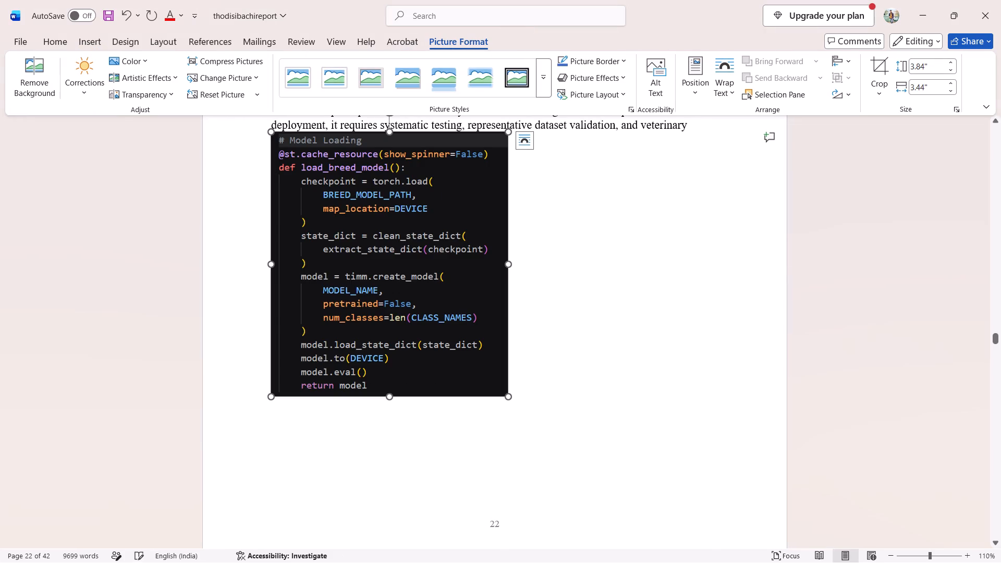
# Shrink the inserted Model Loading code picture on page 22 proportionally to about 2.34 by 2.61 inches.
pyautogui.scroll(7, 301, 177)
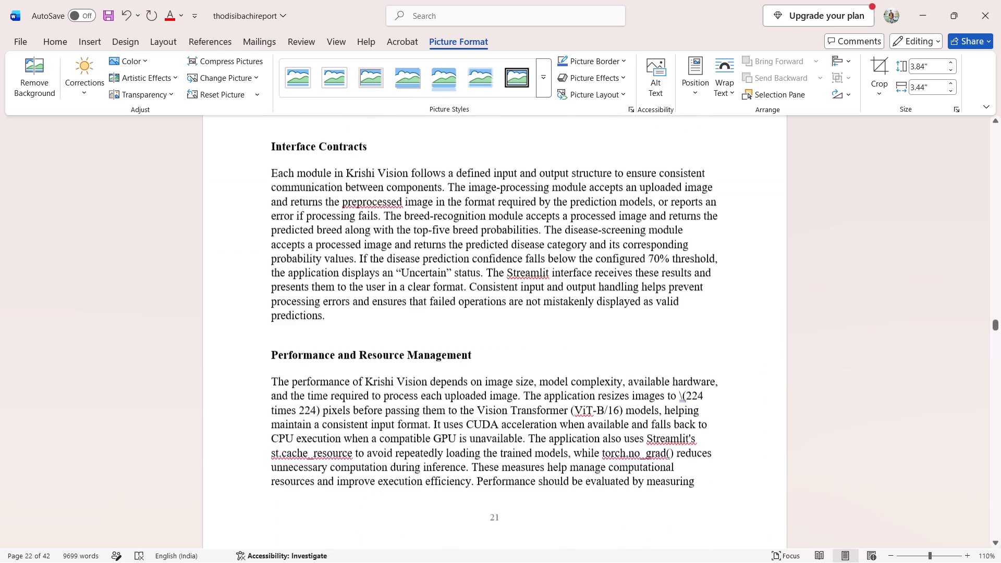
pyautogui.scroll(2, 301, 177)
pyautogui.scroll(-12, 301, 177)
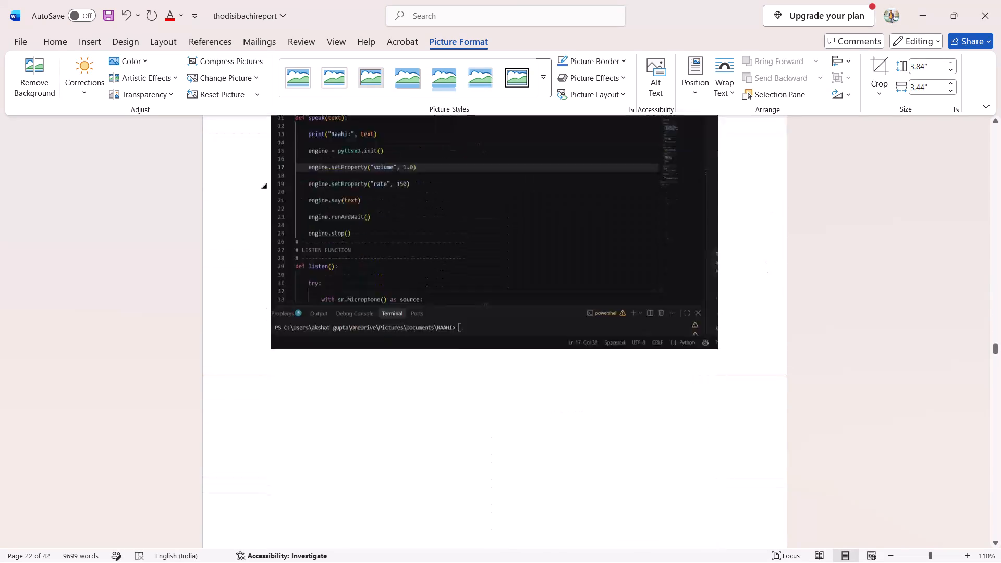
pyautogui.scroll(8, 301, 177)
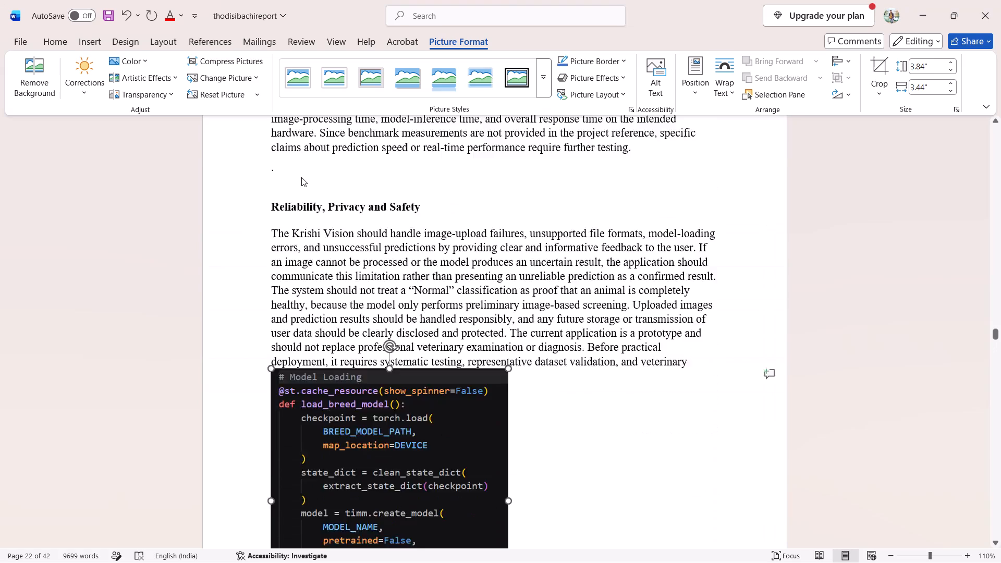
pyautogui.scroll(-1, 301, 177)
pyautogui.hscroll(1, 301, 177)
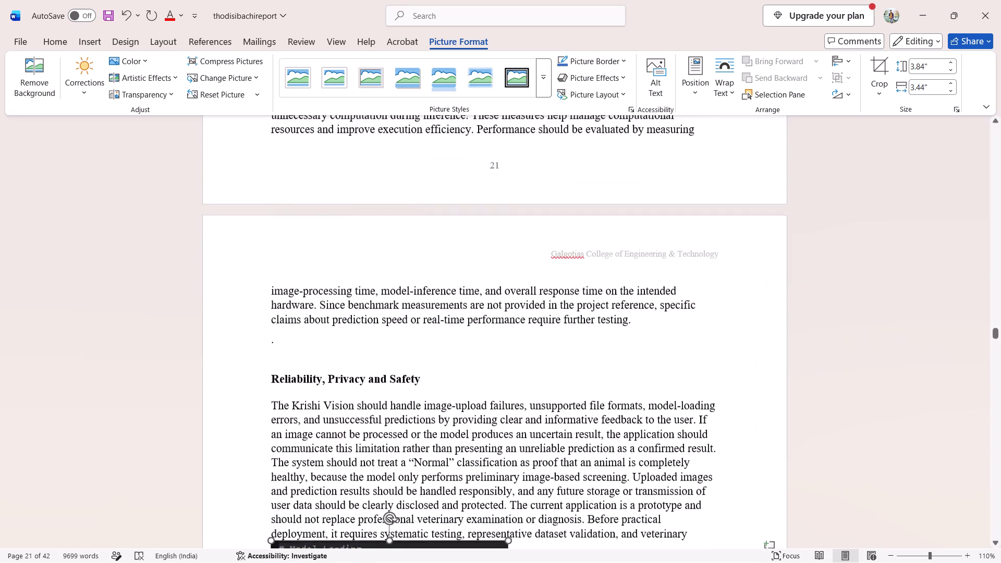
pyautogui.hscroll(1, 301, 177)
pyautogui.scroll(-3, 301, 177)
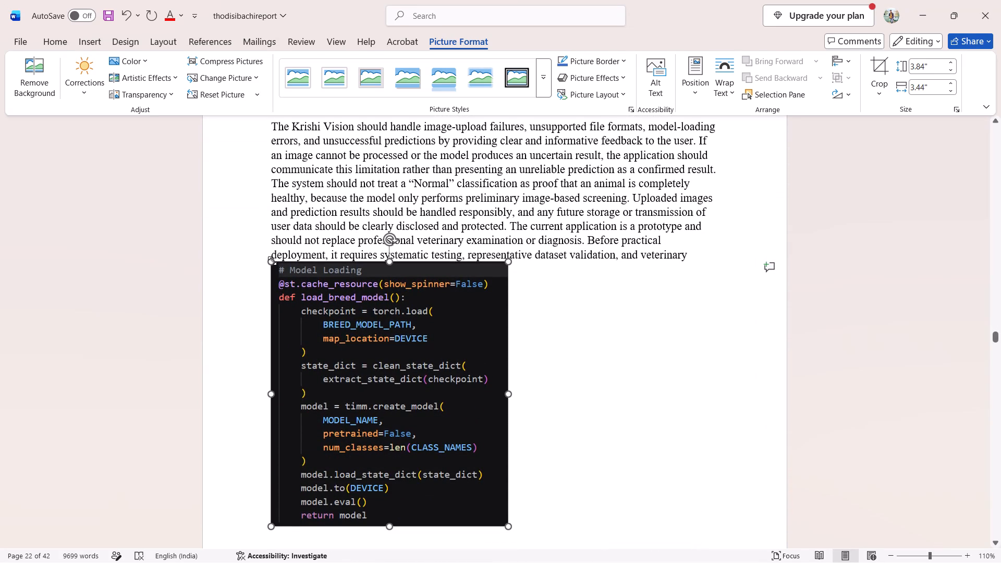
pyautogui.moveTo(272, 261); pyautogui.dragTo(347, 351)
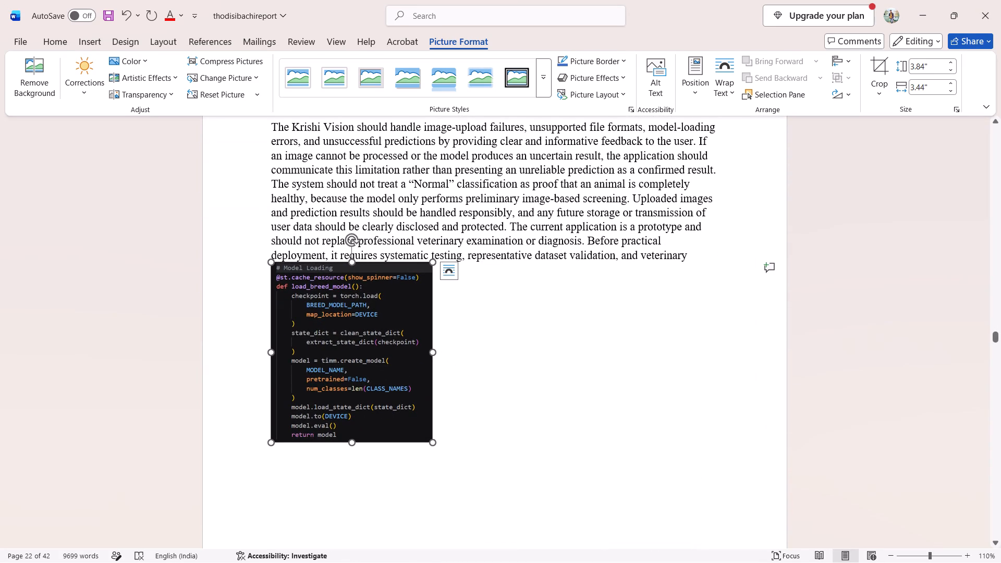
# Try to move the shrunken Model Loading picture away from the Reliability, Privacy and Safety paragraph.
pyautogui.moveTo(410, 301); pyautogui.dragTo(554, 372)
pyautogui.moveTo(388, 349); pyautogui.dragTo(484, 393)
# Cut the other Model Loading code picture located below the voice.py screenshot on page 24.
pyautogui.scroll(-5, 399, 343)
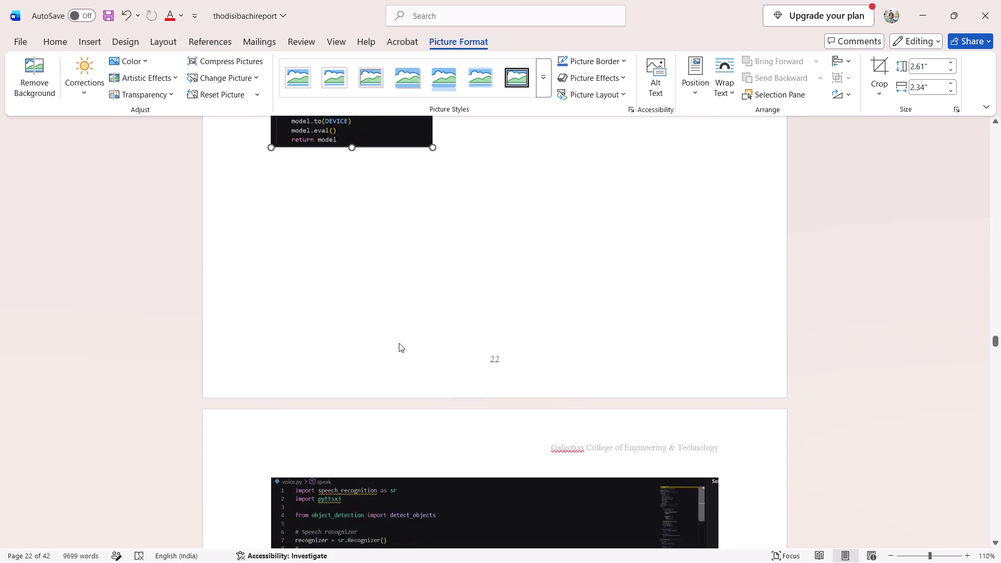
pyautogui.scroll(-6, 399, 343)
pyautogui.scroll(3, 399, 343)
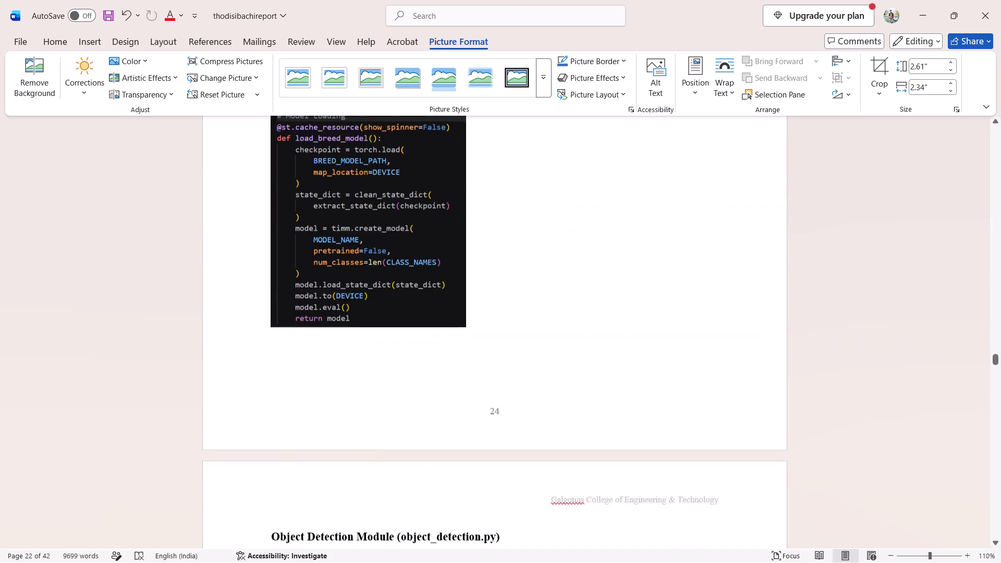
pyautogui.scroll(2, 399, 343)
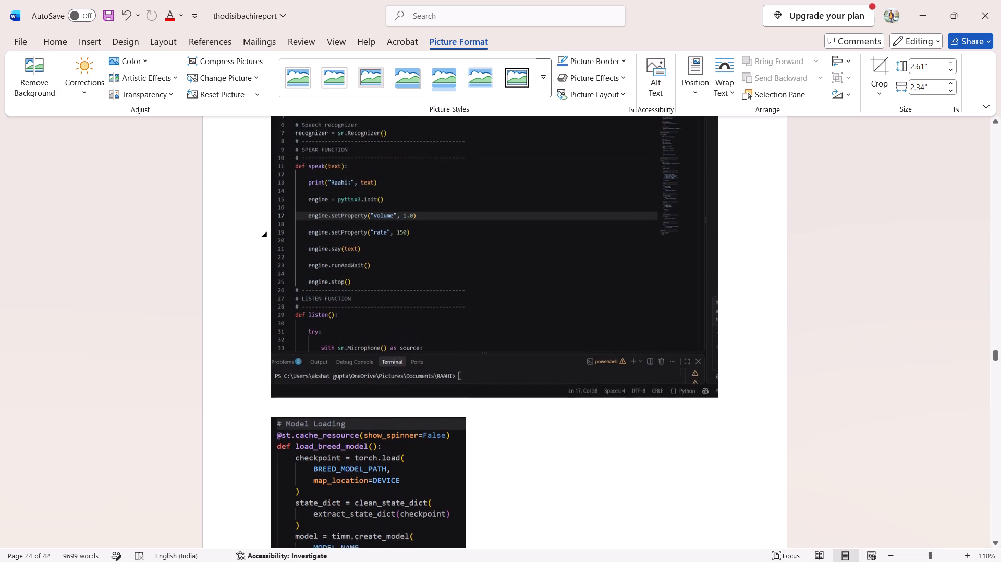
pyautogui.scroll(1, 399, 343)
pyautogui.scroll(-2, 399, 343)
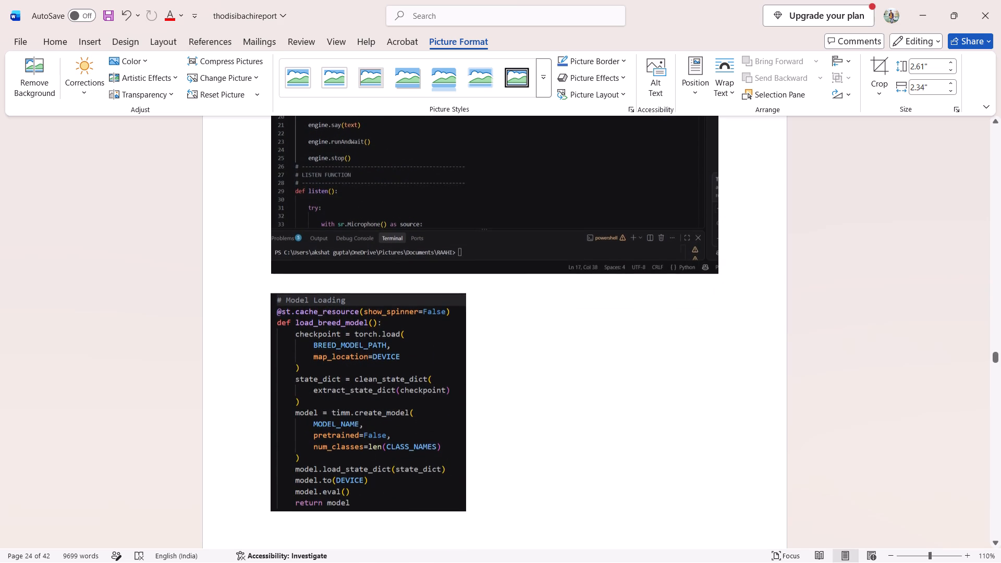
pyautogui.rightClick(379, 347)
pyautogui.click(444, 212)
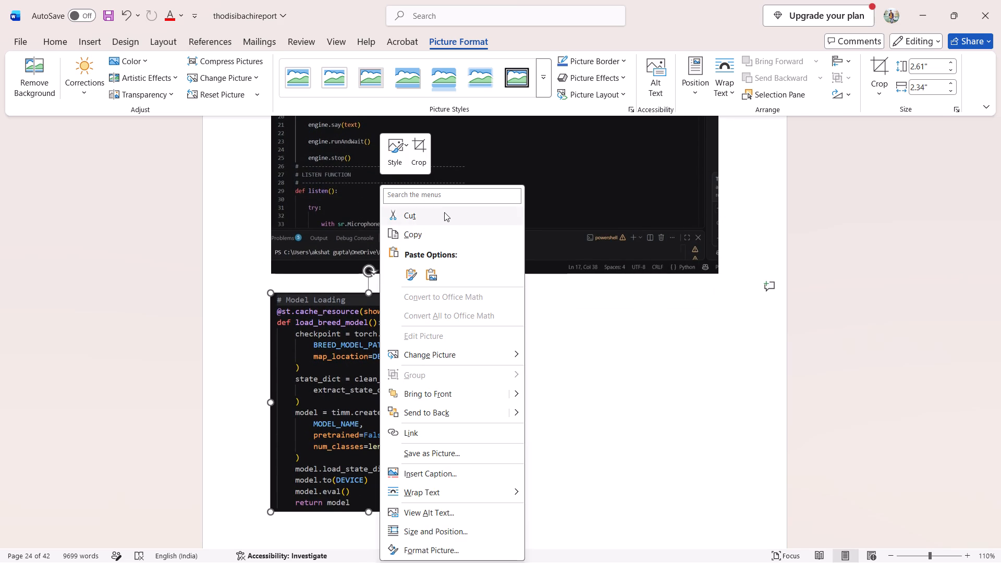
# Cut the small Model Loading code picture directly below the Reliability, Privacy and Safety paragraph on page 22.
pyautogui.scroll(7, 444, 212)
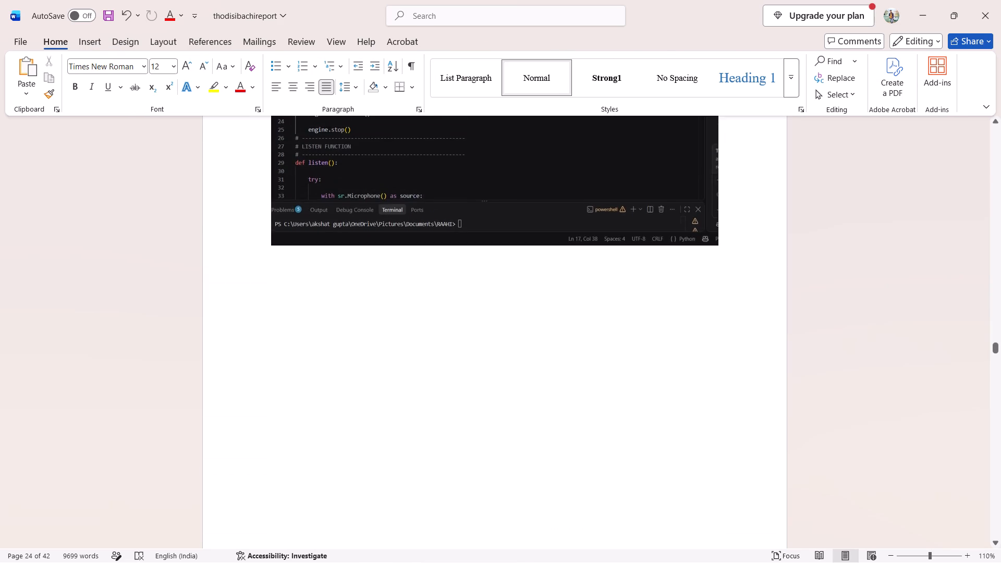
pyautogui.scroll(3, 444, 212)
pyautogui.scroll(-2, 444, 212)
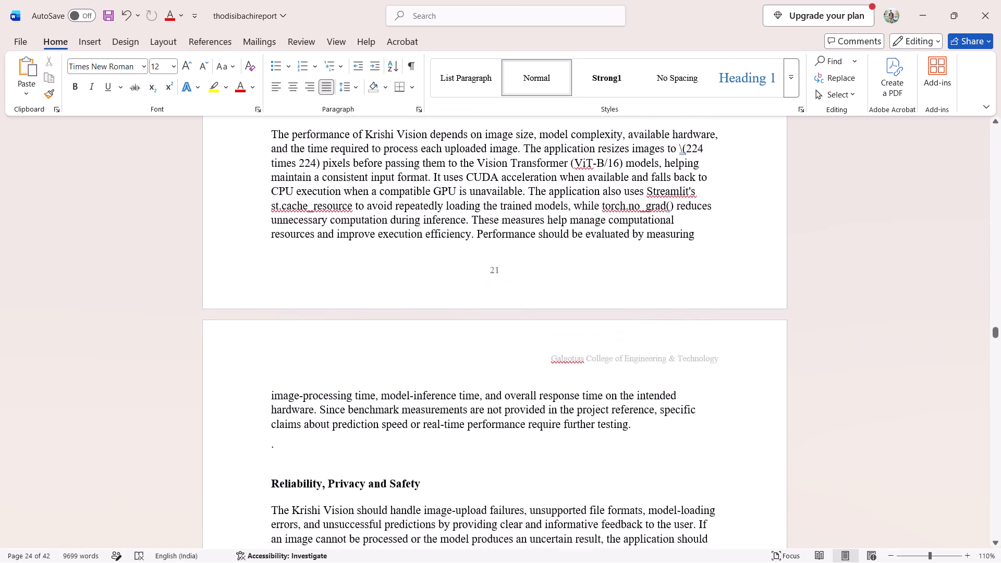
pyautogui.scroll(-3, 444, 212)
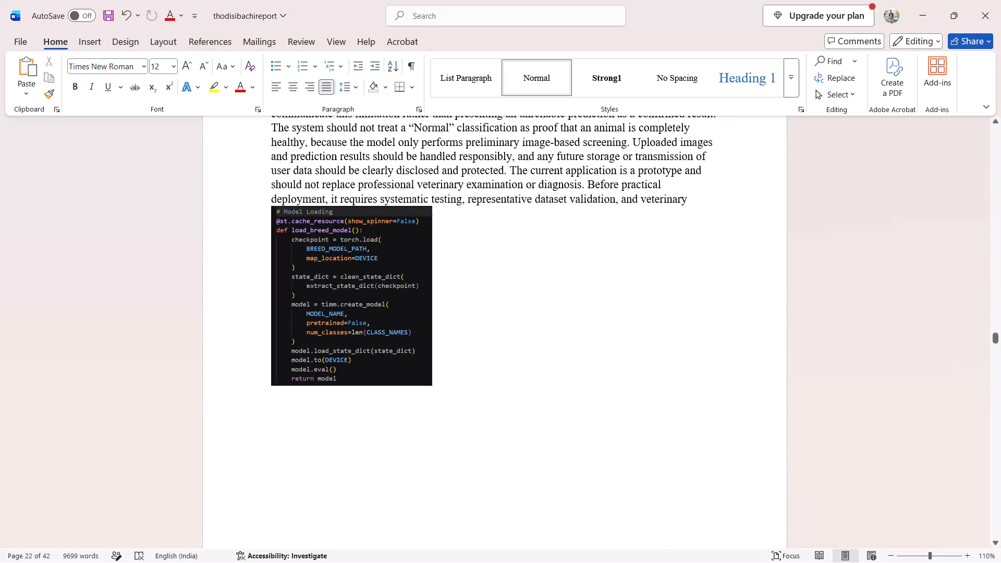
pyautogui.rightClick(376, 258)
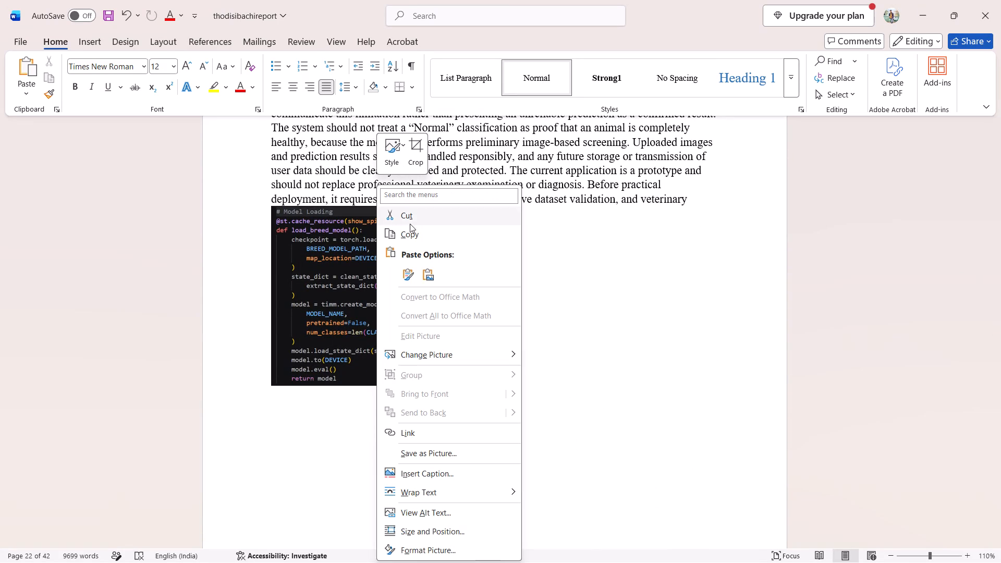
pyautogui.click(411, 222)
# Look through the report's code module and results pages, and back up through the design sections to Command Routing and Runtime Control.
pyautogui.scroll(2, 411, 222)
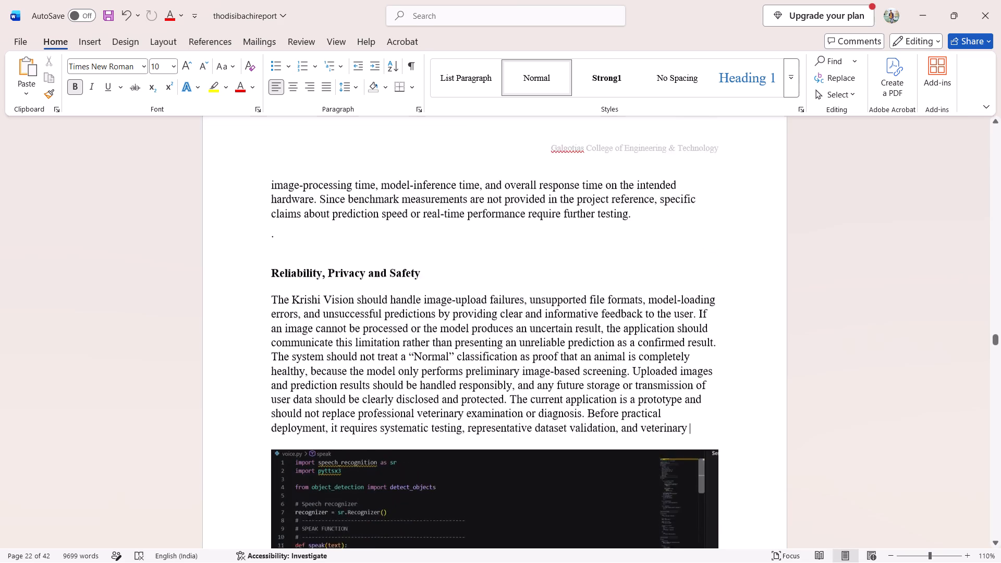
pyautogui.scroll(2, 411, 222)
pyautogui.scroll(-3, 411, 222)
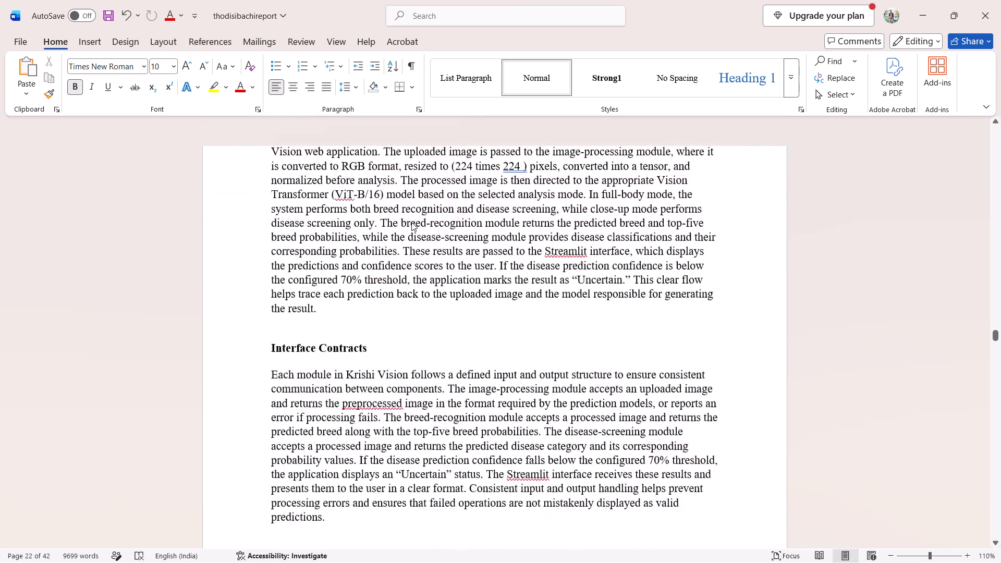
pyautogui.scroll(-11, 411, 222)
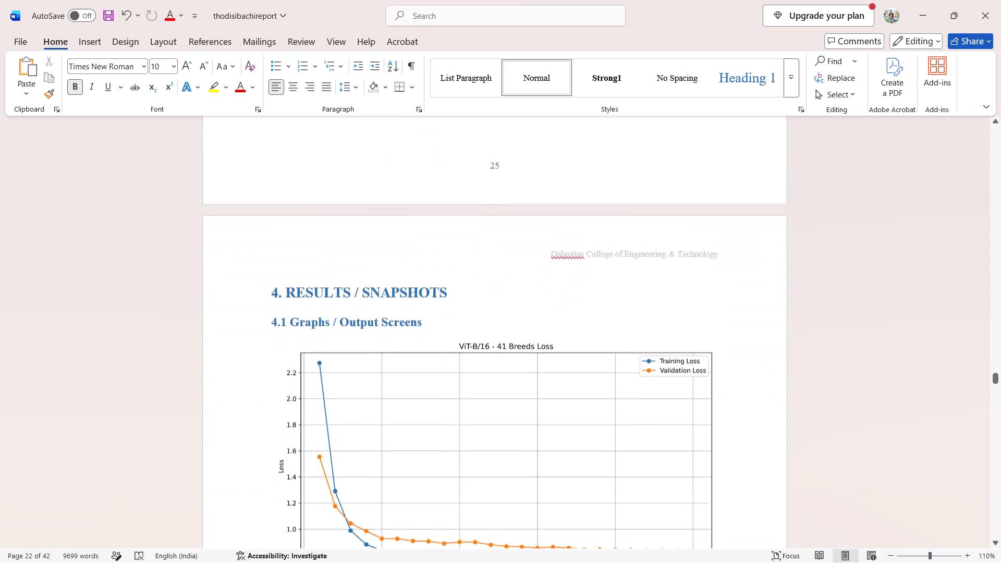
pyautogui.scroll(-3, 411, 222)
pyautogui.scroll(1, 411, 222)
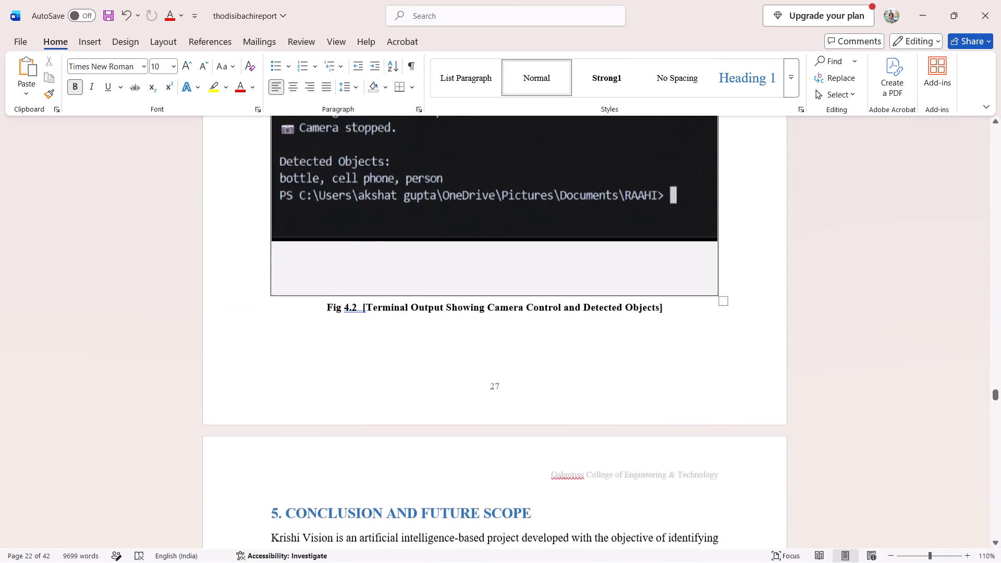
pyautogui.scroll(2, 411, 222)
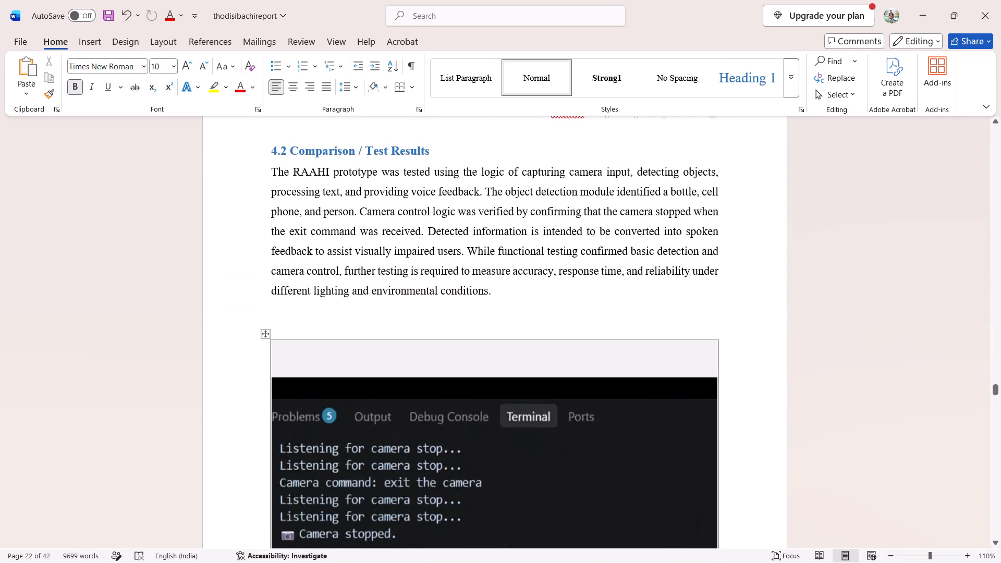
pyautogui.scroll(5, 411, 222)
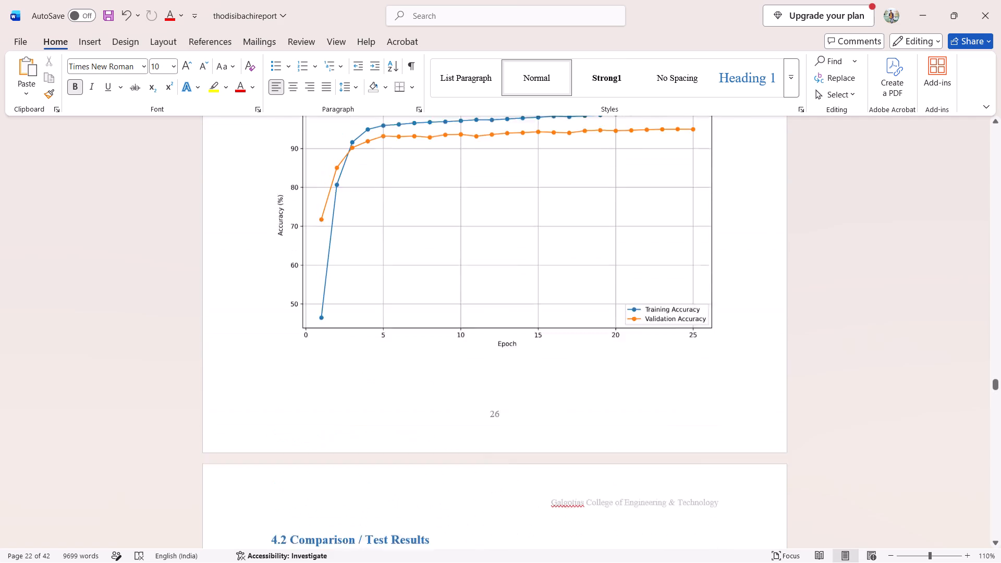
pyautogui.scroll(3, 411, 222)
pyautogui.scroll(-8, 411, 222)
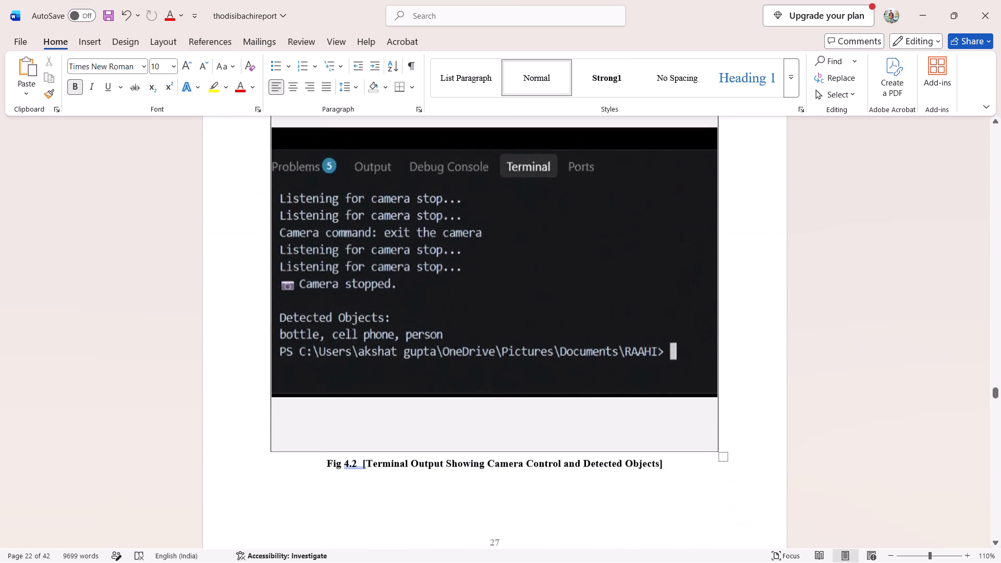
pyautogui.scroll(-1, 411, 222)
pyautogui.scroll(7, 411, 222)
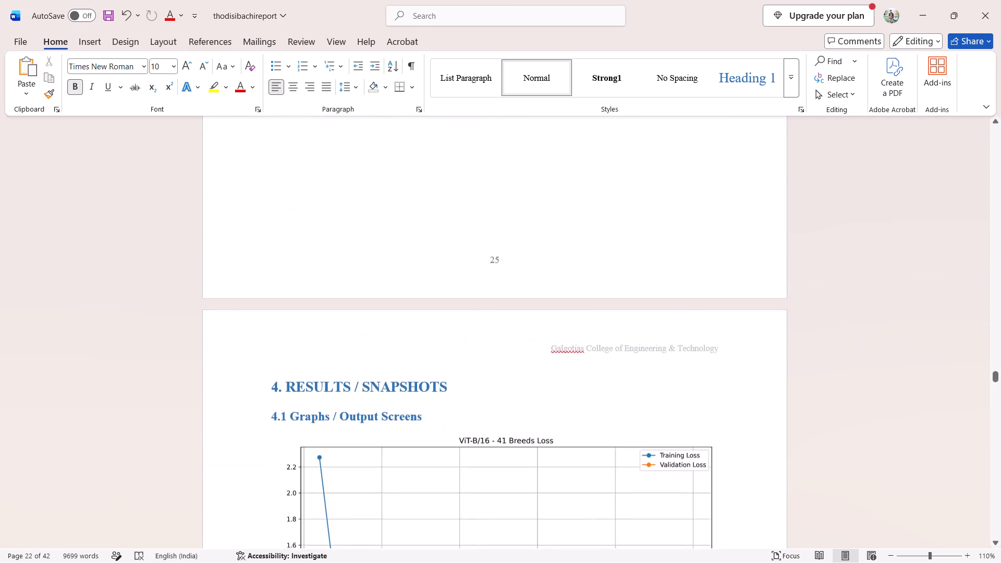
pyautogui.scroll(3, 411, 222)
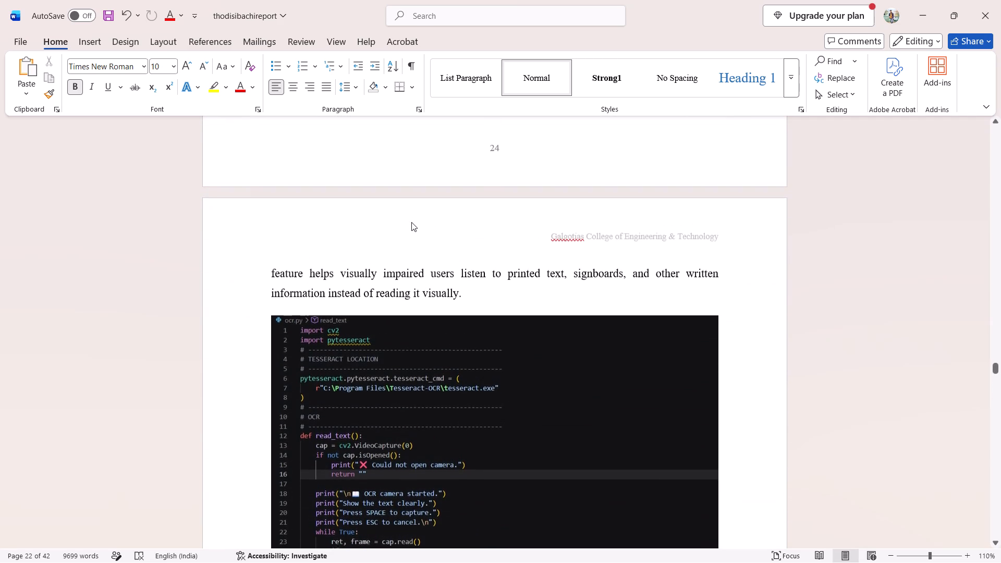
pyautogui.scroll(3, 411, 222)
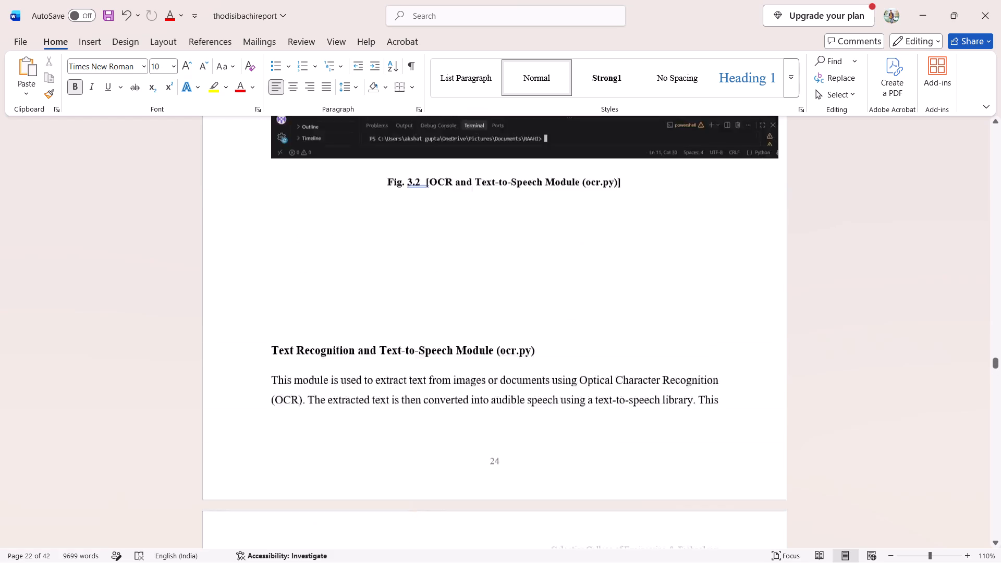
pyautogui.scroll(6, 411, 222)
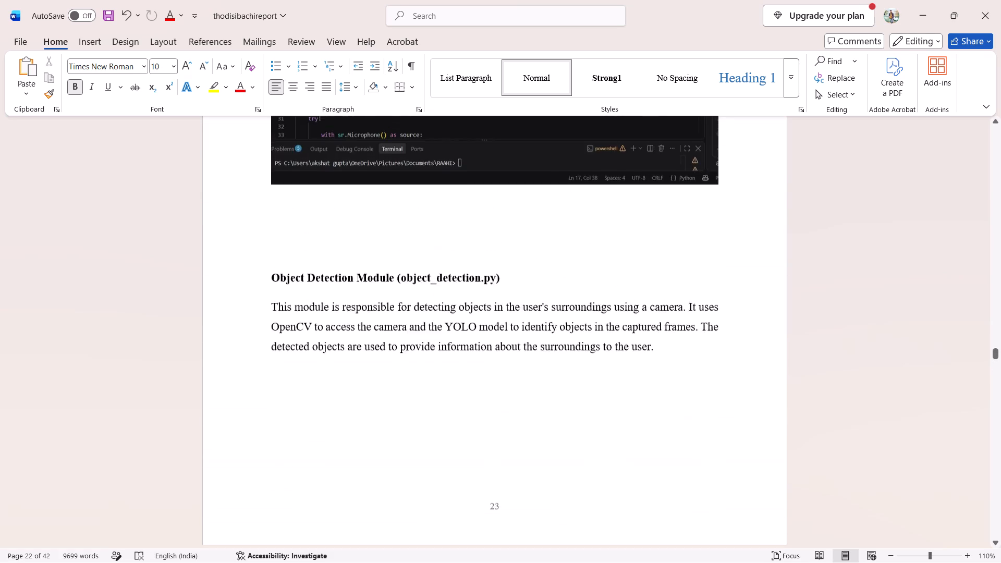
pyautogui.scroll(5, 411, 222)
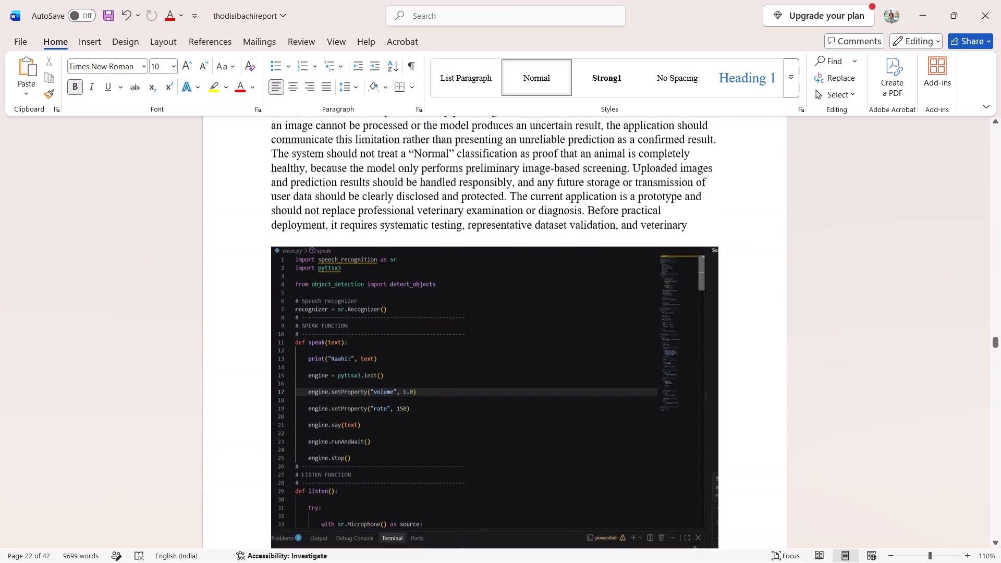
pyautogui.scroll(6, 411, 222)
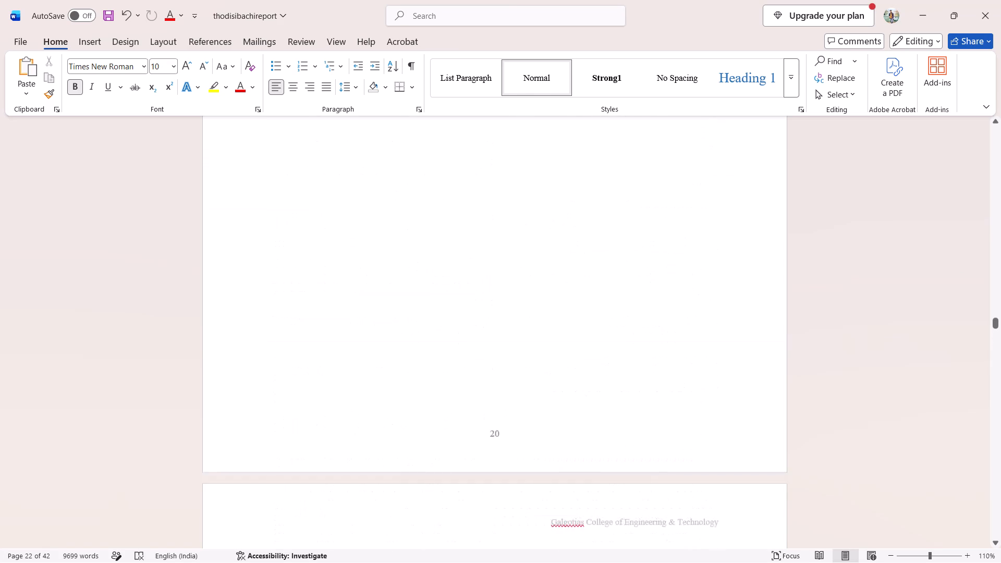
pyautogui.scroll(3, 411, 222)
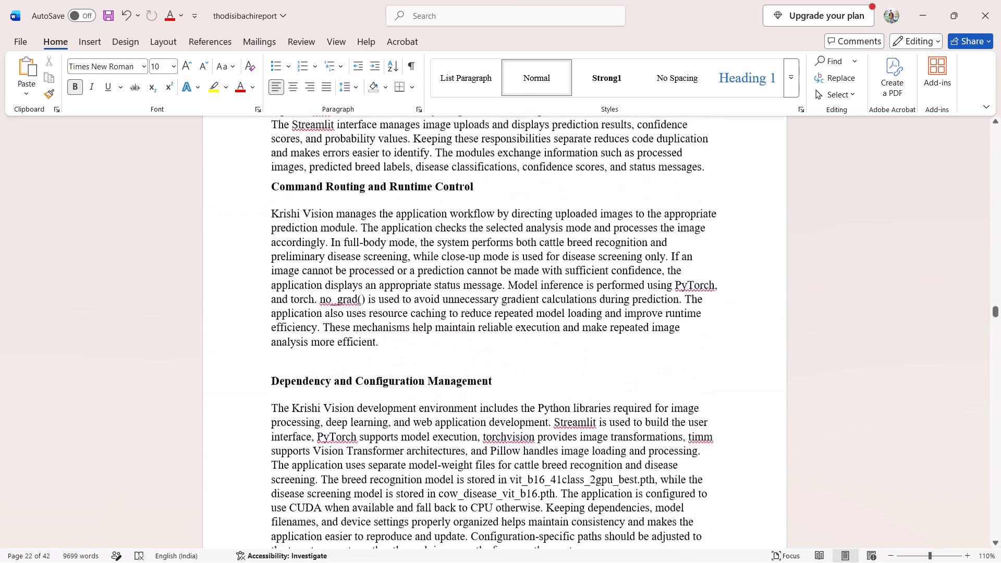
# Look through sections 3.3.1 and 3.3.2 down to the voice.py screenshot below the Reliability, Privacy and Safety paragraph.
pyautogui.scroll(1, 411, 222)
pyautogui.scroll(-2, 411, 222)
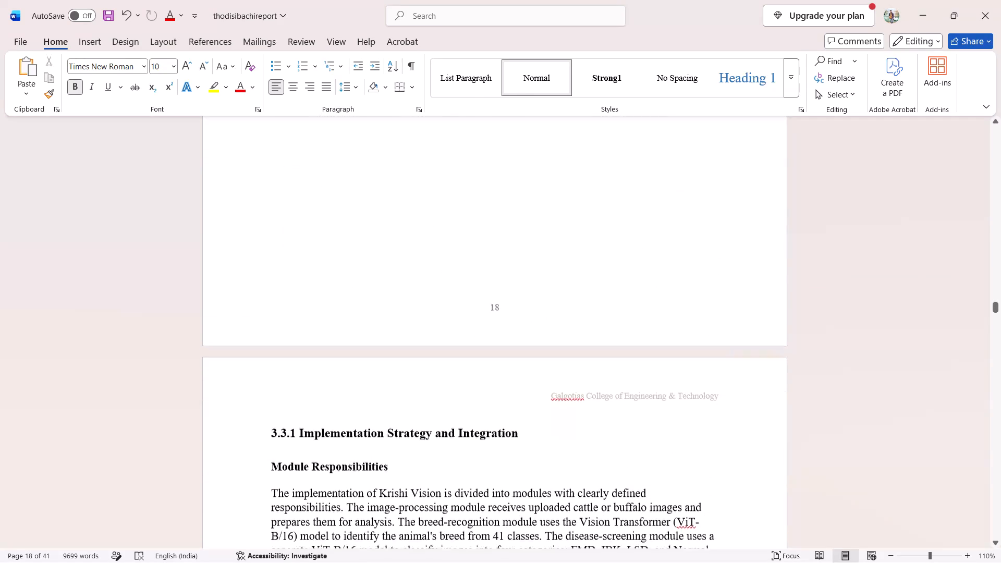
pyautogui.scroll(-6, 411, 222)
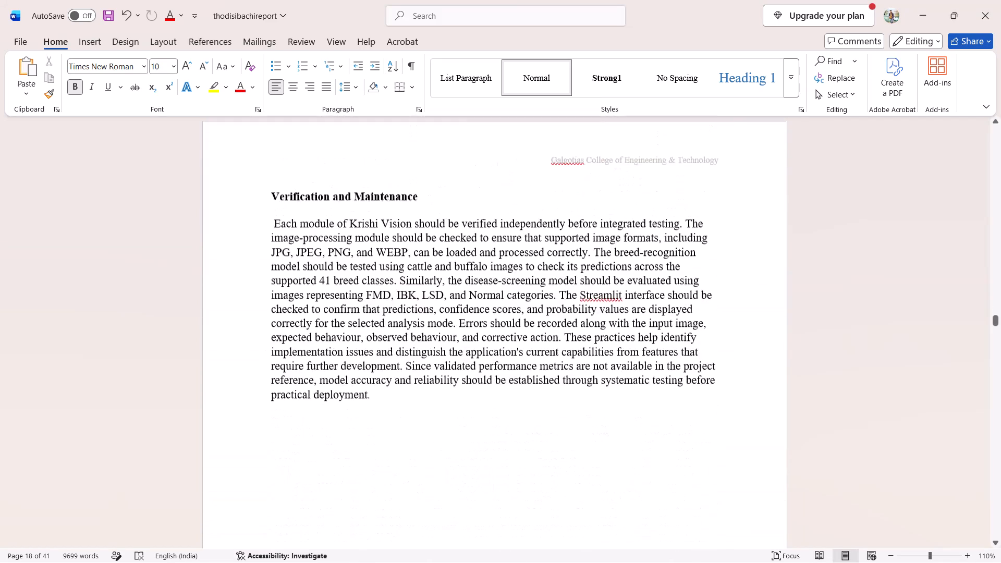
pyautogui.scroll(-1, 411, 222)
pyautogui.scroll(3, 411, 222)
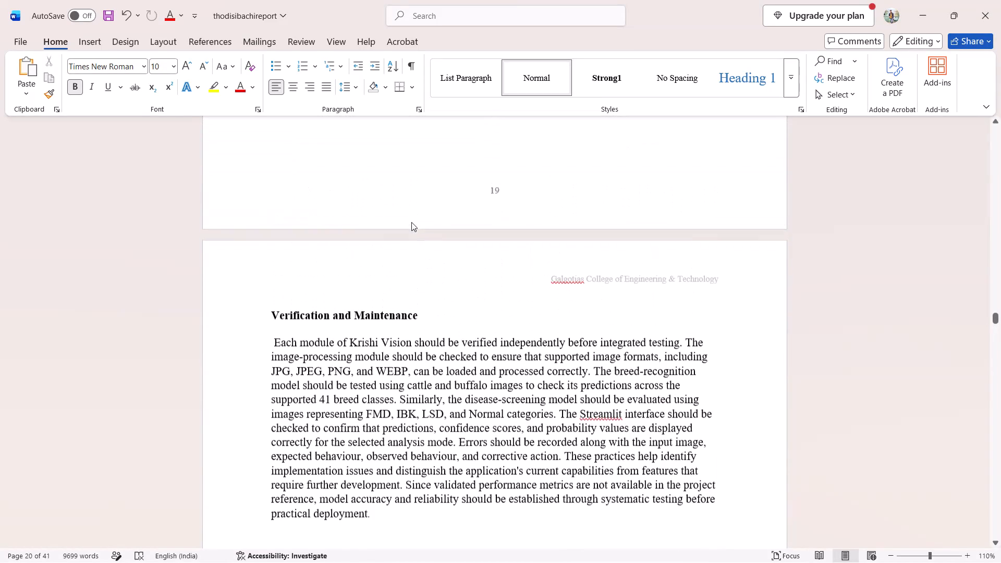
pyautogui.scroll(2, 411, 222)
pyautogui.scroll(-1, 411, 222)
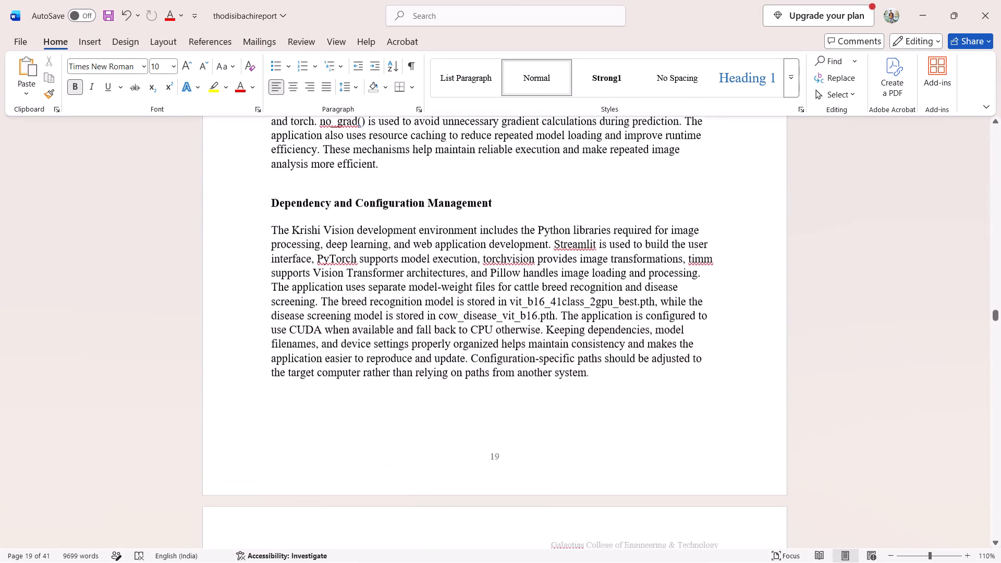
pyautogui.scroll(-3, 411, 222)
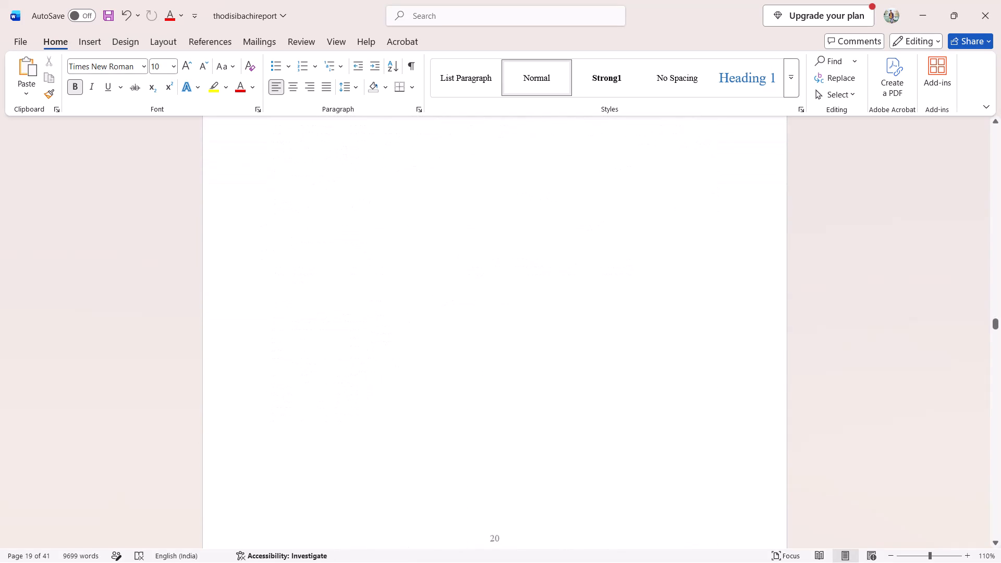
pyautogui.scroll(-6, 411, 222)
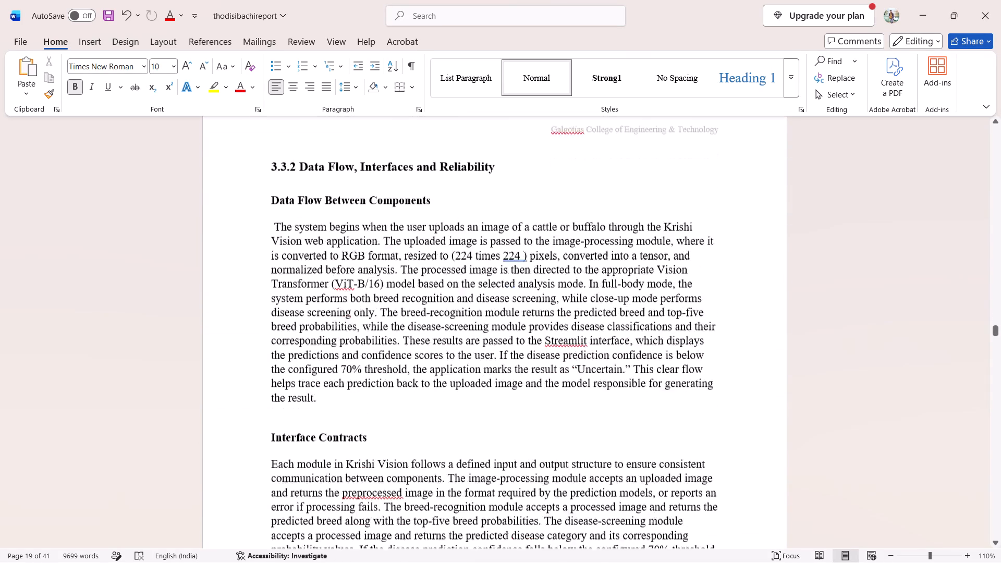
pyautogui.scroll(-4, 411, 222)
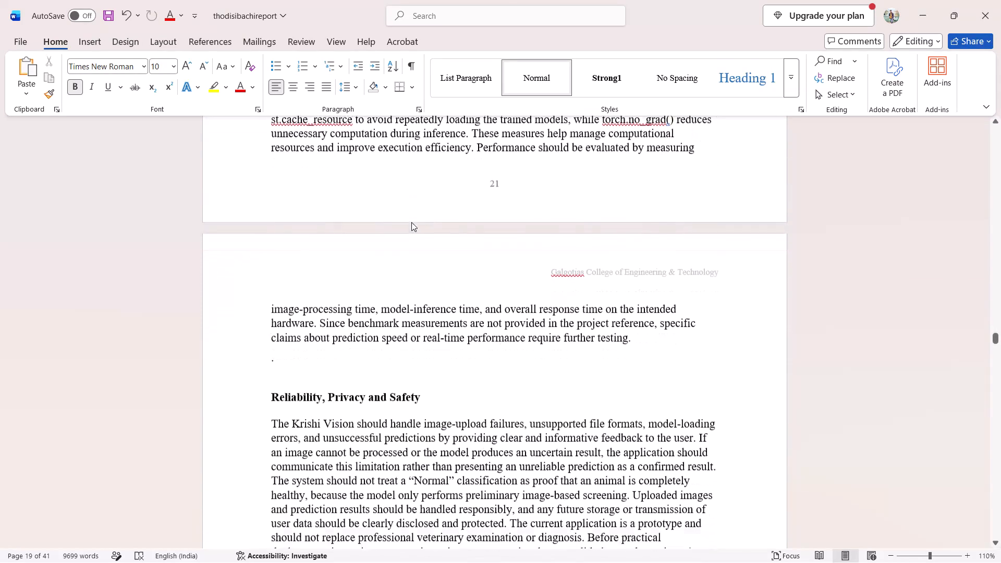
pyautogui.scroll(-3, 411, 222)
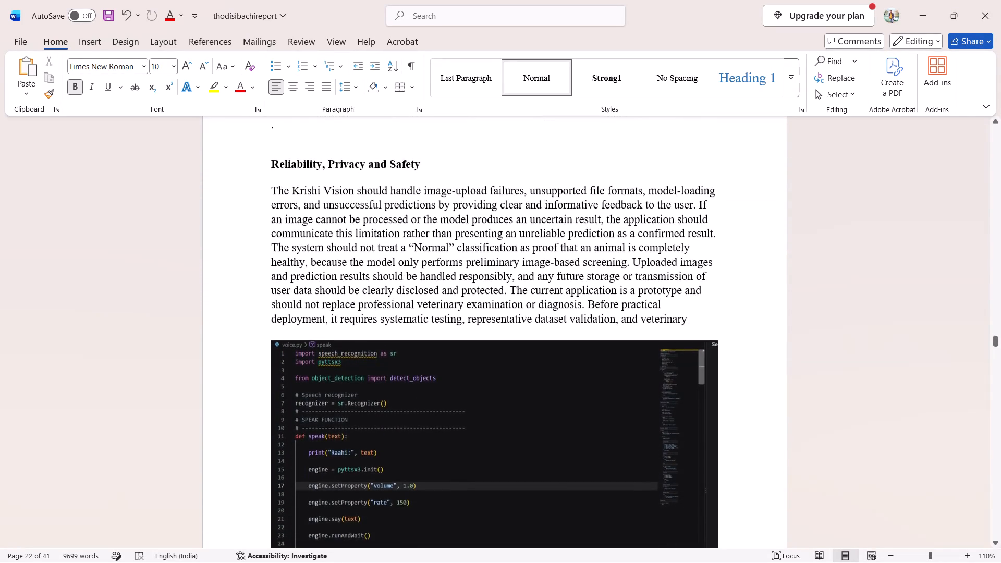
pyautogui.scroll(-2, 411, 222)
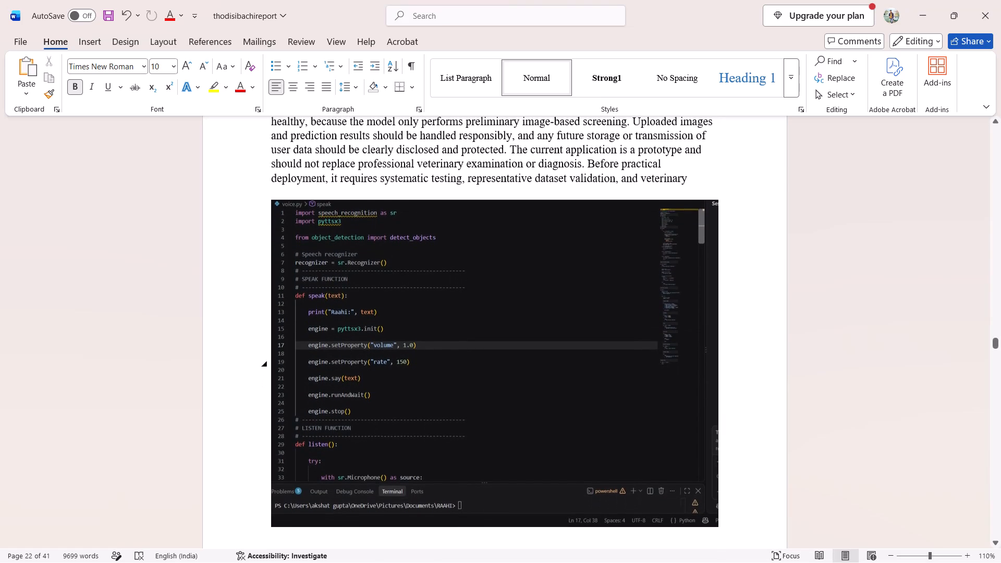
pyautogui.scroll(2, 411, 222)
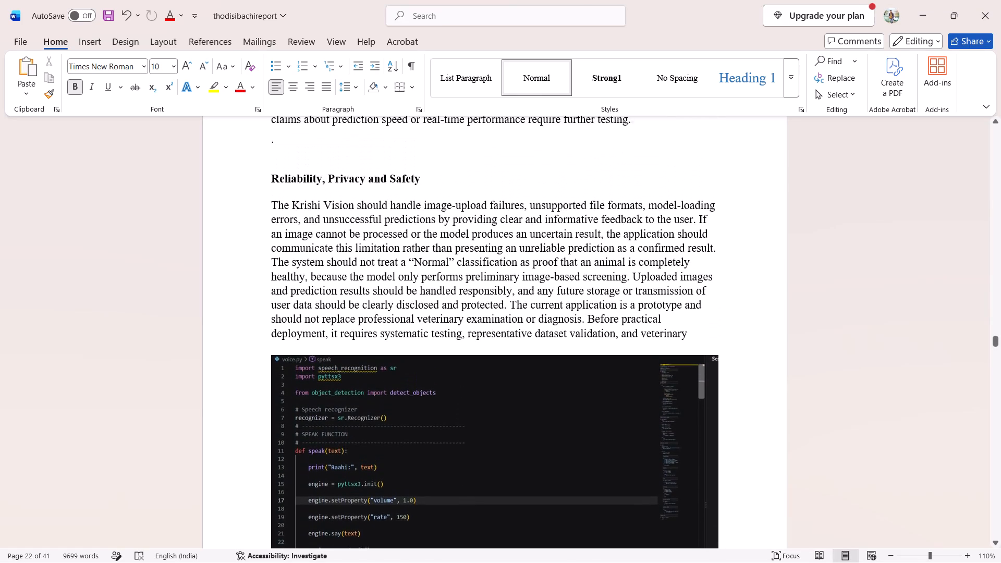
pyautogui.scroll(2, 411, 222)
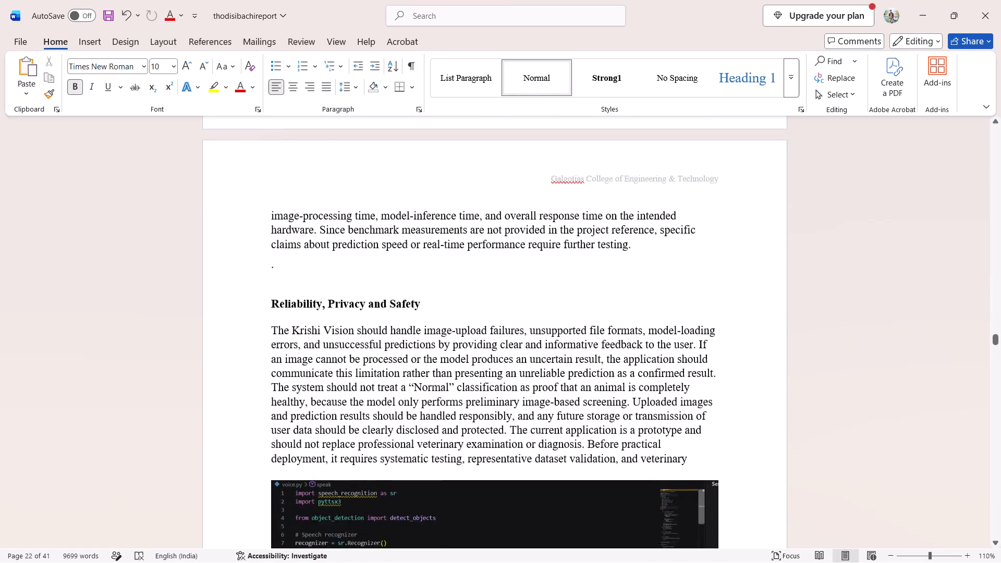
pyautogui.scroll(1, 411, 222)
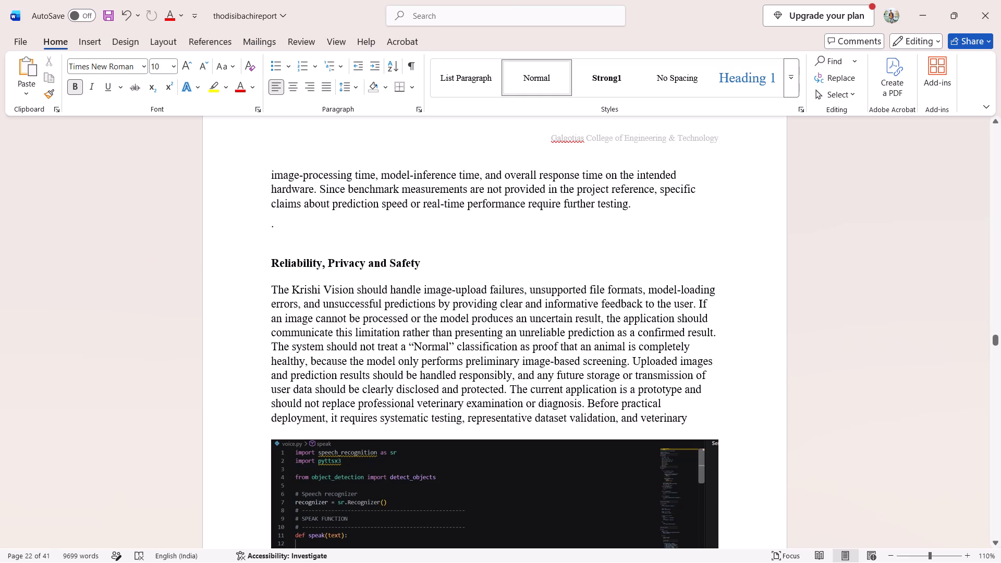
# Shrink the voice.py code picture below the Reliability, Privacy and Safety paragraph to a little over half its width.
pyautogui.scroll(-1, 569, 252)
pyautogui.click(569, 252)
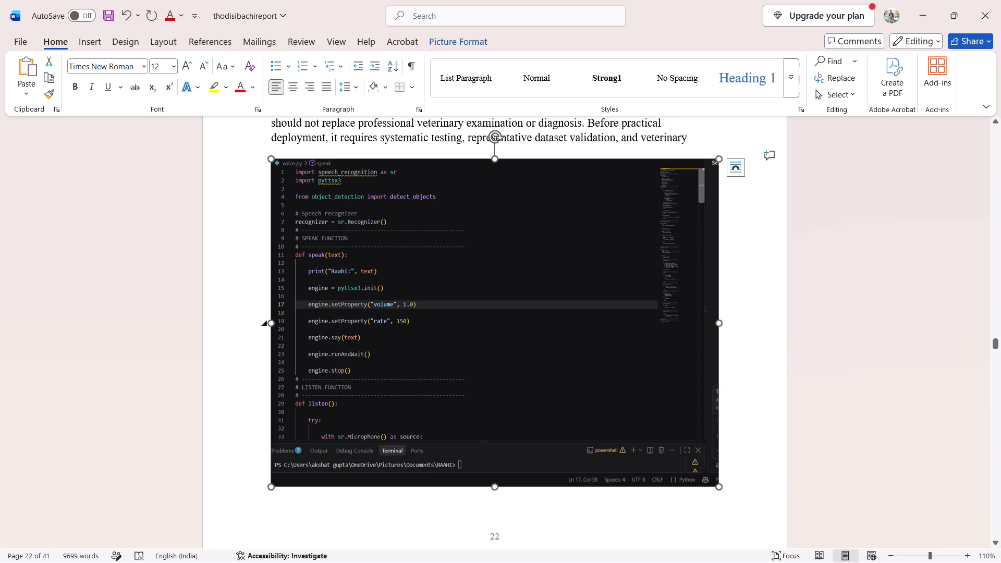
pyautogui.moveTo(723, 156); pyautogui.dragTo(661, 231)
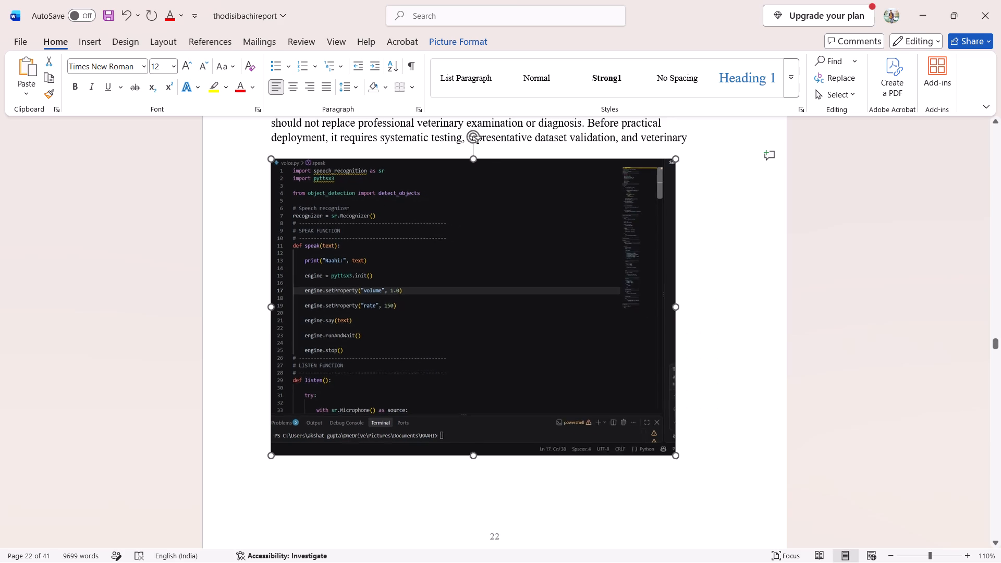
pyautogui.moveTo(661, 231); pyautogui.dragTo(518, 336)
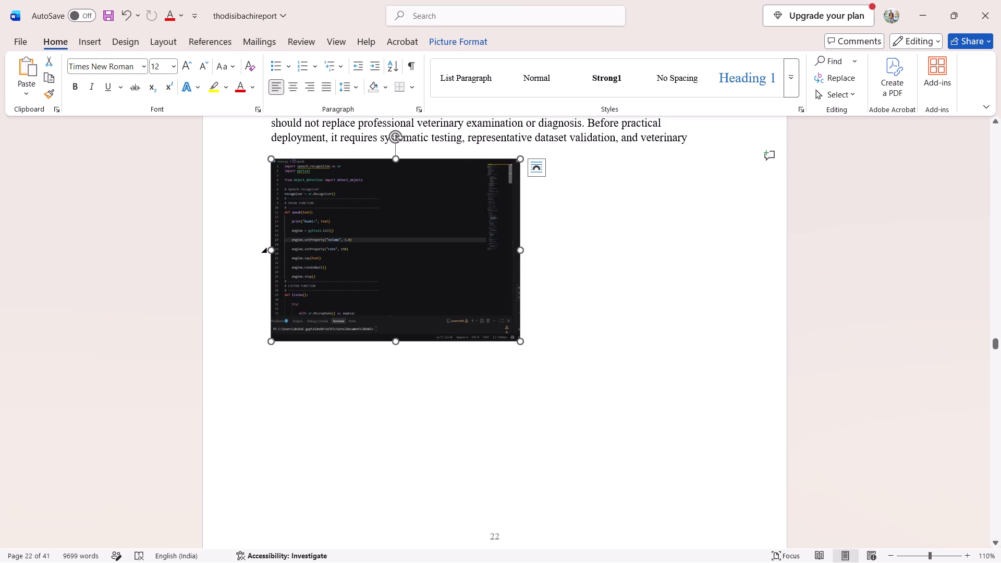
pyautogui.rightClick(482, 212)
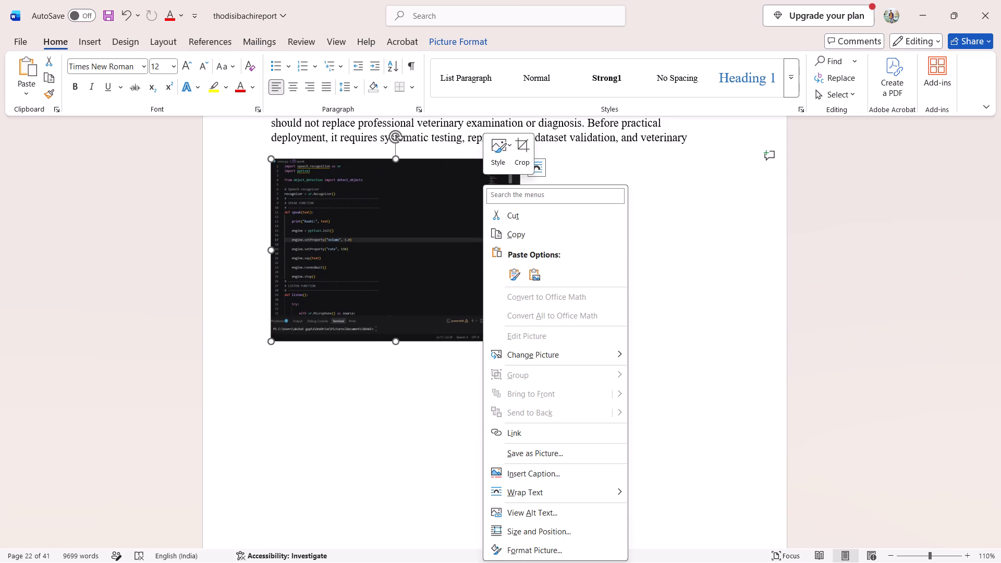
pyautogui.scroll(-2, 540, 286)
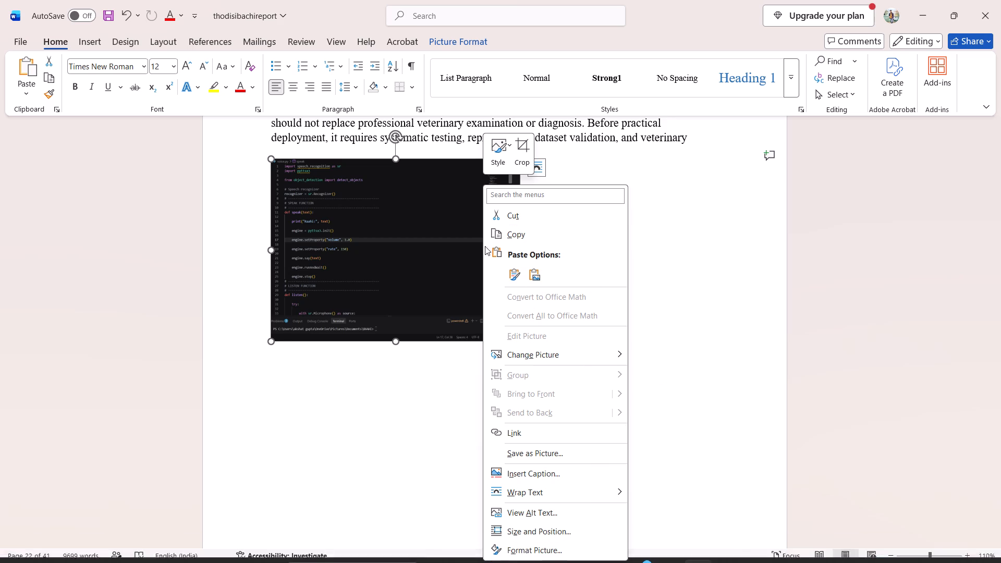
# Delete the shrunken voice.py code picture below the Reliability, Privacy and Safety paragraph on page 22.
pyautogui.click(395, 222)
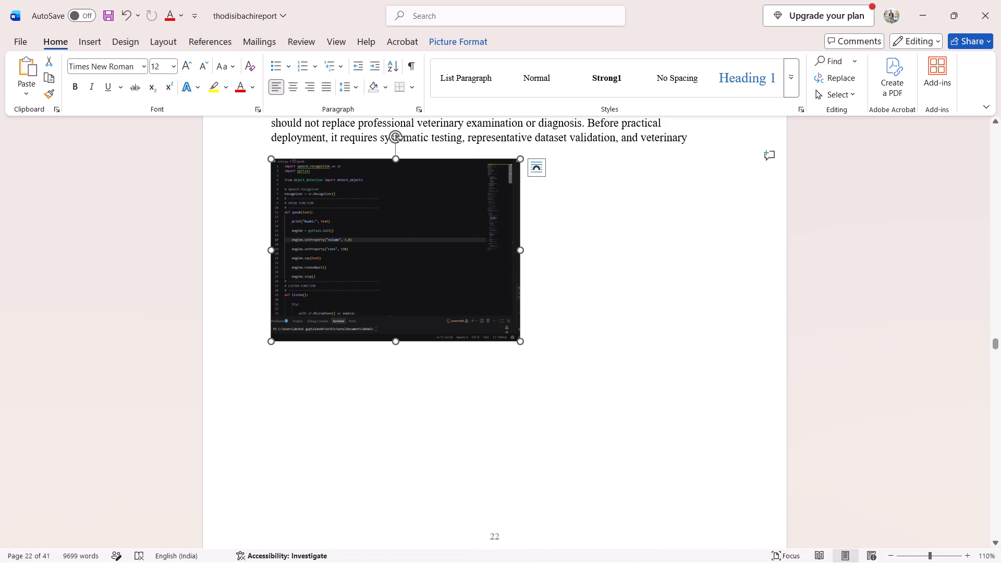
pyautogui.press('Delete')
# Delete the other voice.py code picture at the start of page 23, before the Object Detection Module section.
pyautogui.scroll(-3, 395, 222)
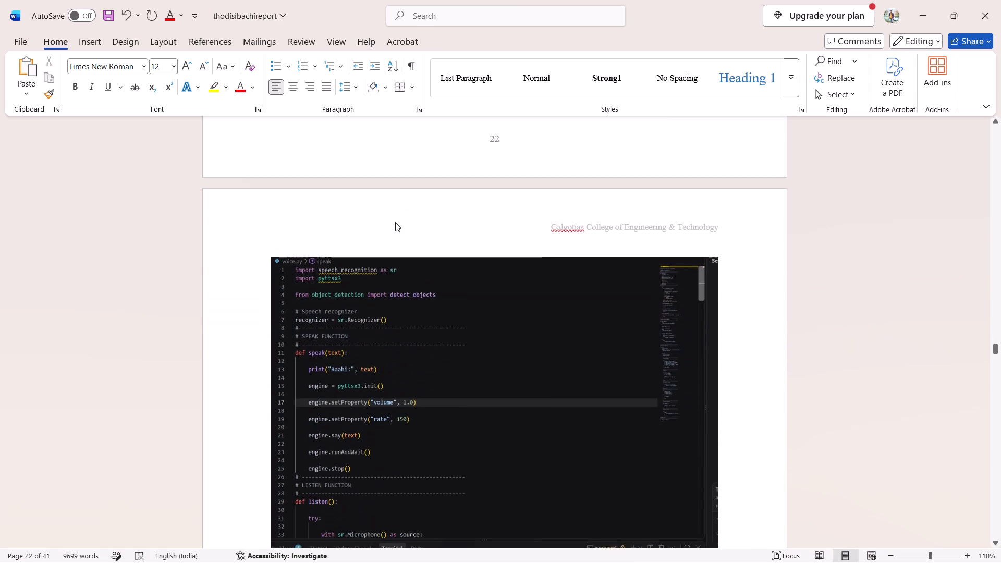
pyautogui.click(414, 301)
pyautogui.press('Delete')
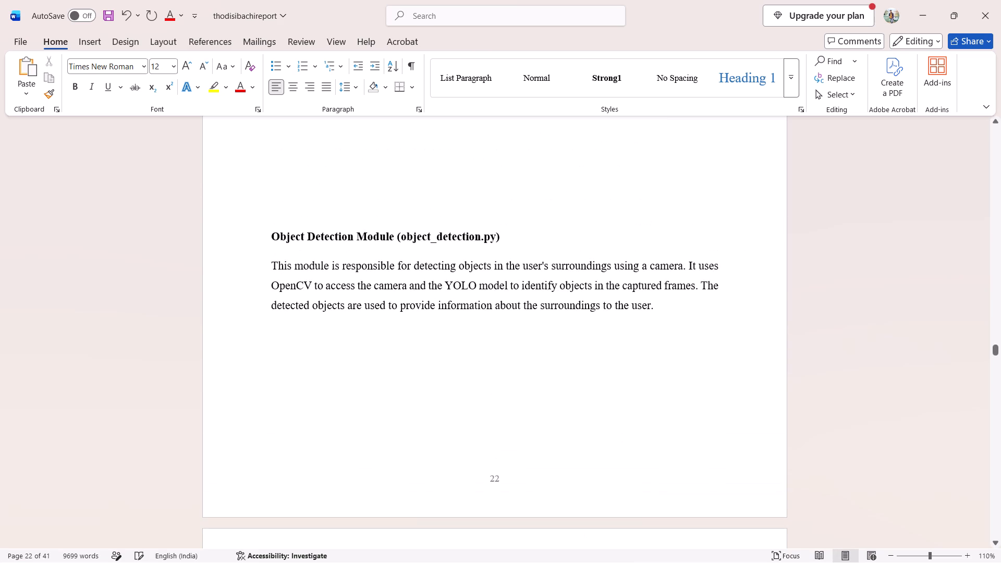